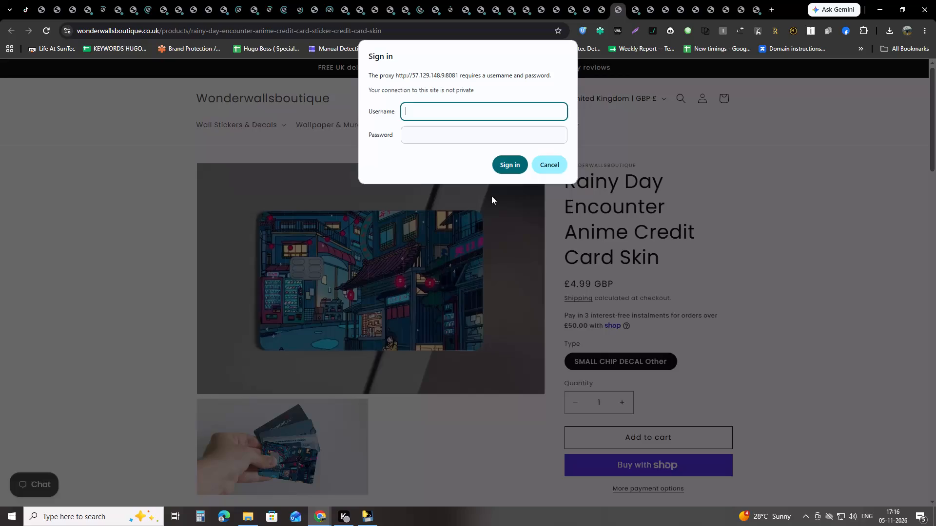
Check the Rainy Day Encounter, One Piece Strawhat and Nuni anime card skin pages, clearing the proxy sign-in prompts without credentials.
click(543, 159)
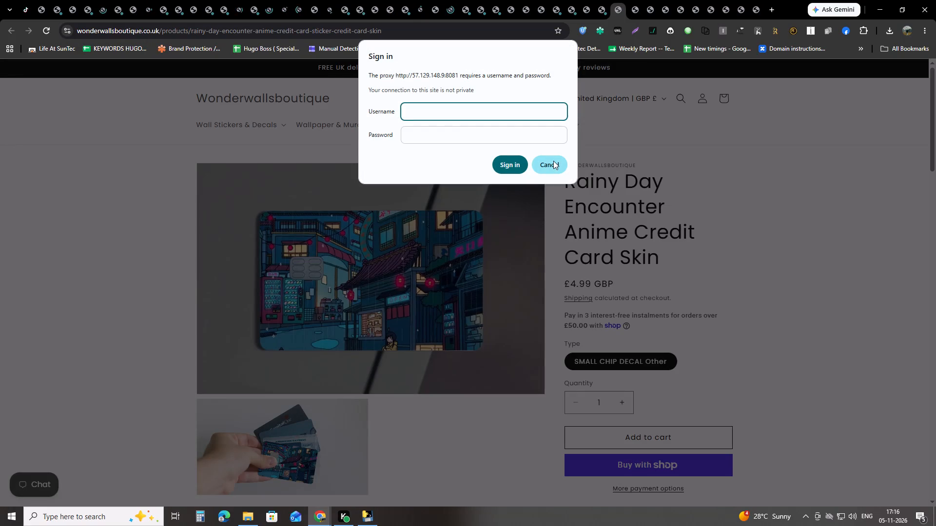
click(553, 165)
click(661, 0)
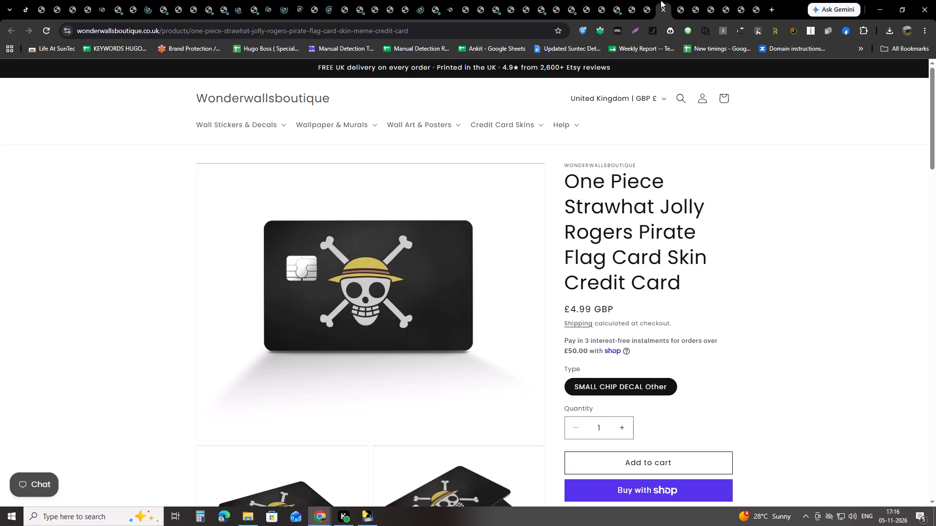
key(ctrl+Tab)
click(600, 0)
click(605, 0)
key(ctrl+Tab)
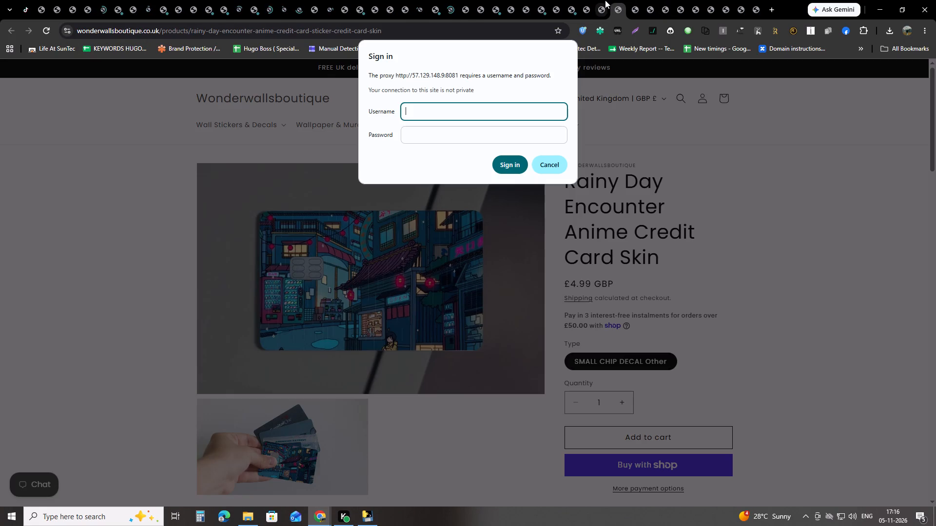
click(501, 170)
key(ctrl+Tab)
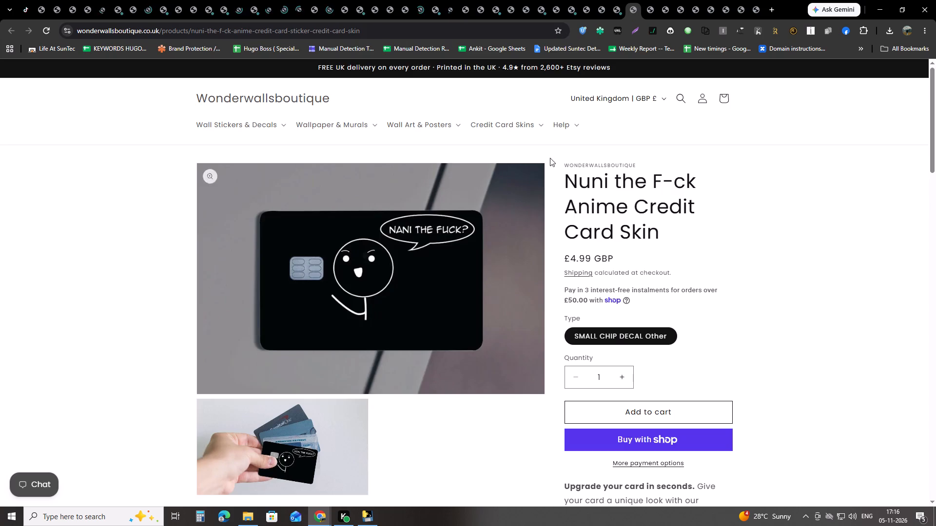
Look through the product pages from Baby Yoda to Cyberpunk Downtown, dismissing the proxy sign-in prompts without credentials.
click(119, 0)
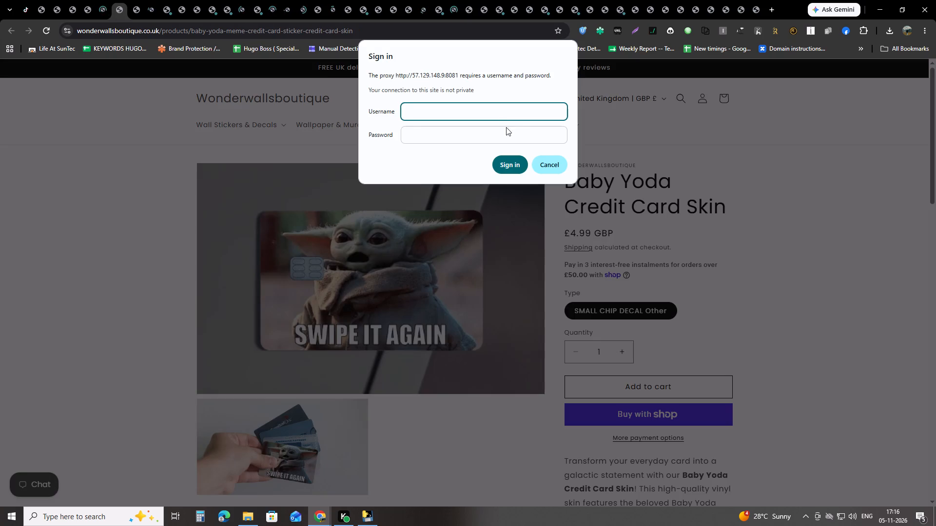
click(537, 164)
key(ctrl+Tab)
key(ctrl+Tab)
key(ctrl+Tab)
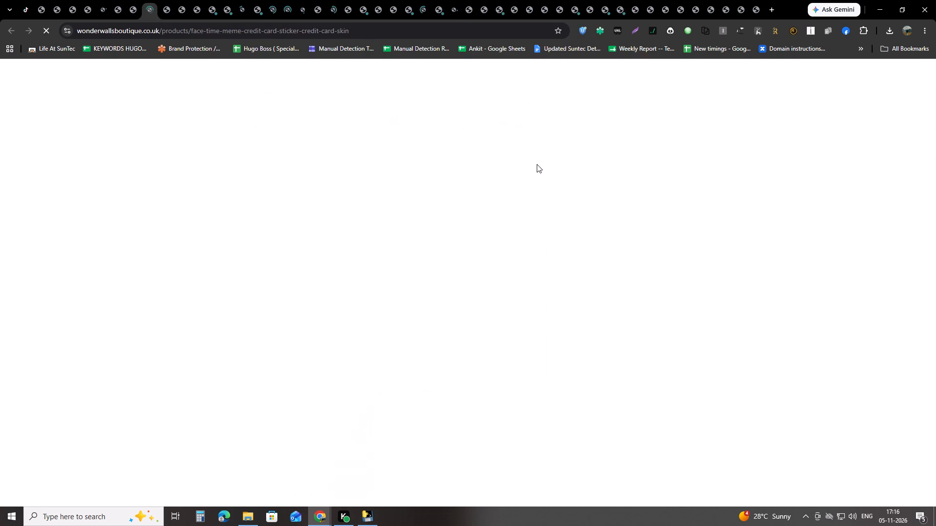
key(ctrl+Tab)
key(ctrl+Tab)
key(ctrl+Tab)
key(ctrl+Tab)
click(518, 162)
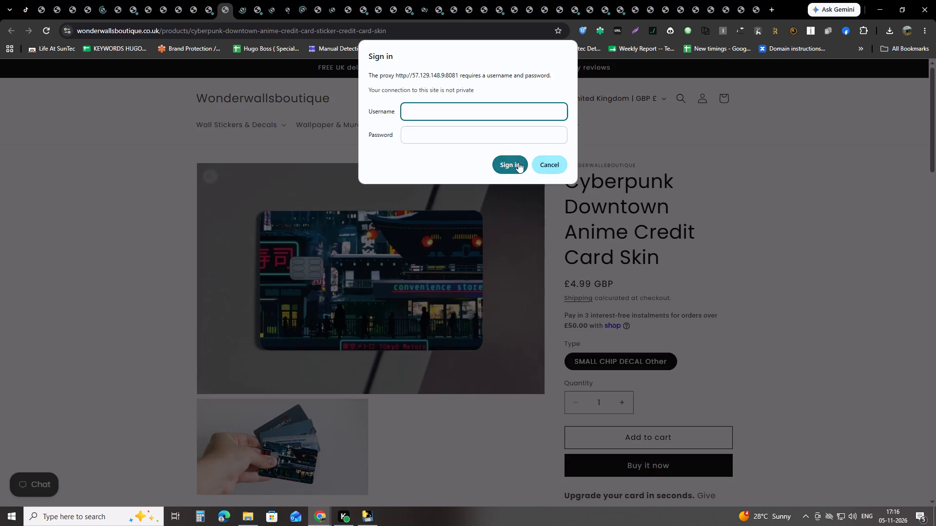
click(535, 165)
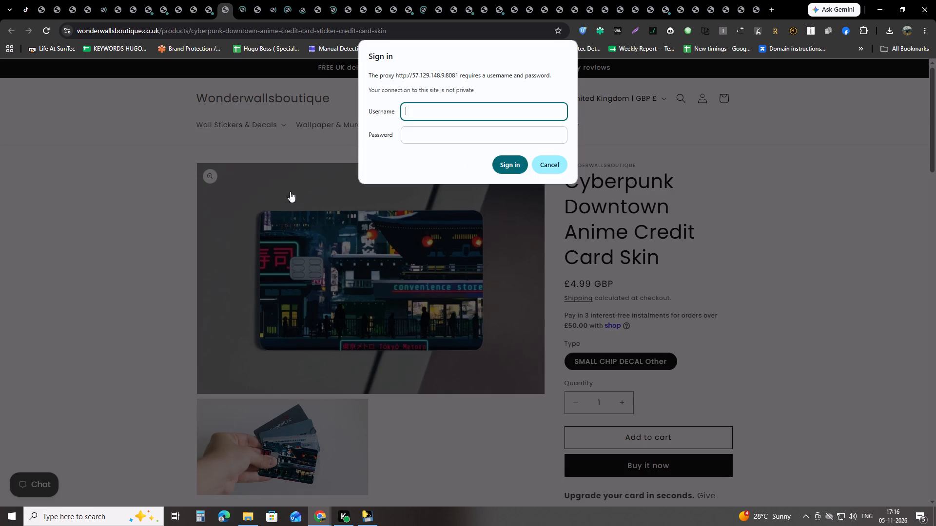
click(545, 163)
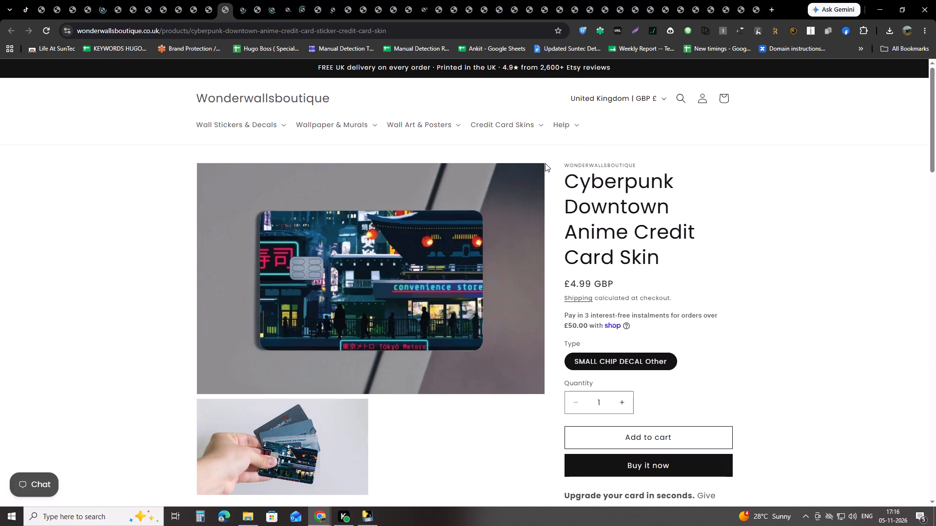
Highlight the Cyberpunk Downtown Anime Credit Card Skin title and price, and dismiss the proxy sign-in prompts.
drag(562, 179, 683, 234)
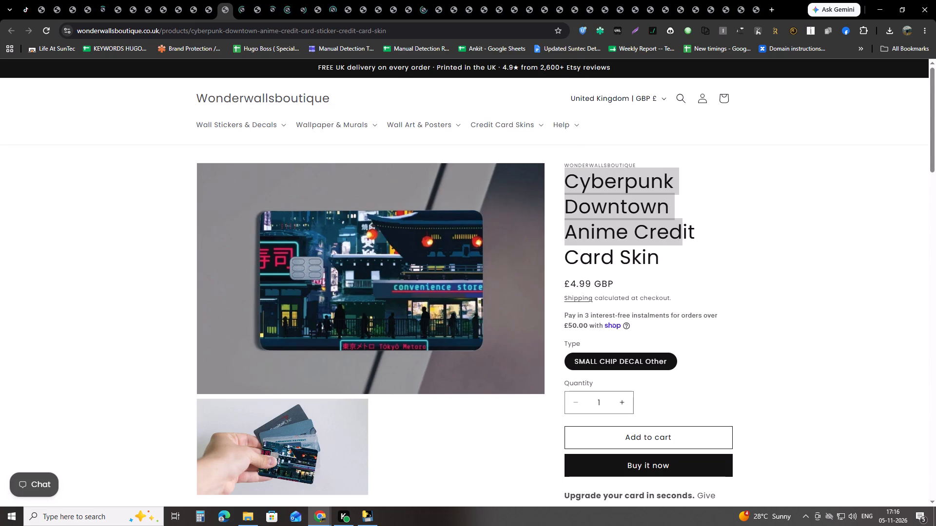
drag(683, 234, 700, 276)
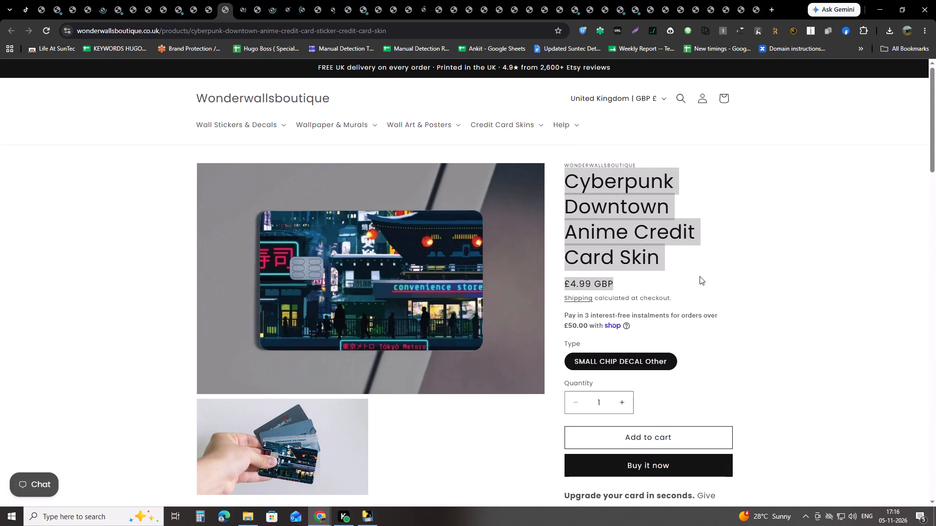
drag(700, 276, 695, 212)
click(556, 169)
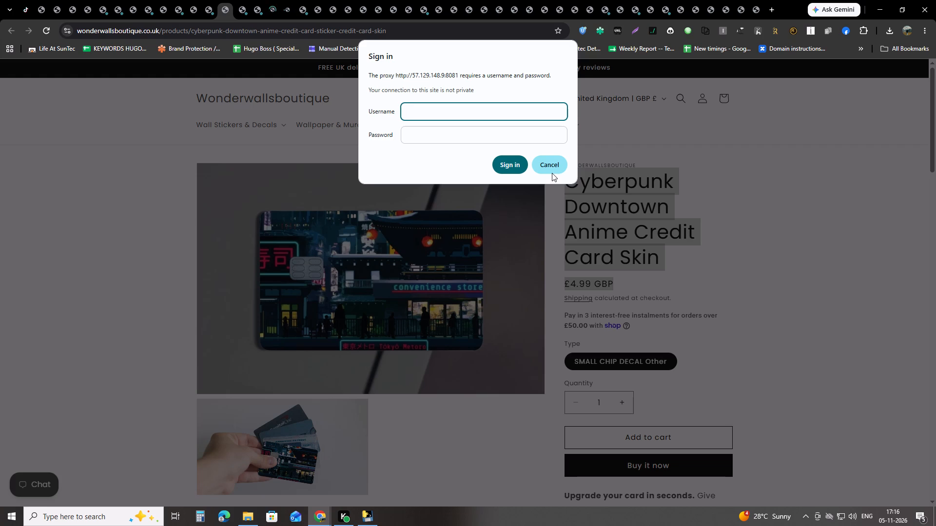
click(541, 169)
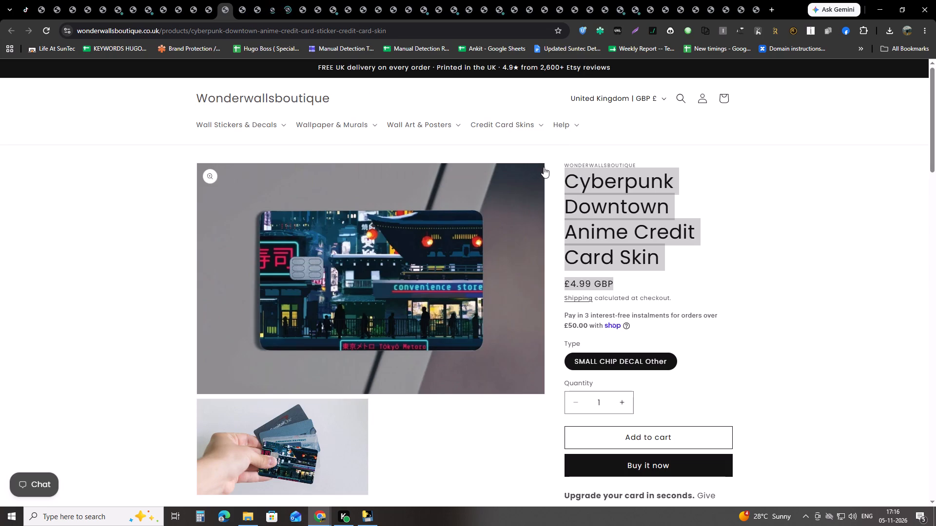
View the I am Home Anime Credit Card Skin page, dismissing the proxy sign-in prompts without credentials.
click(504, 0)
click(519, 163)
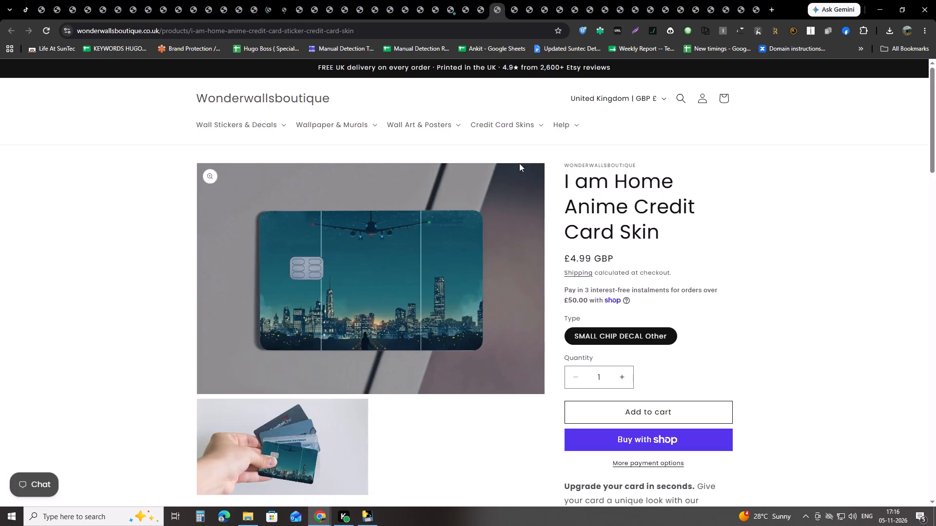
click(519, 163)
click(519, 163)
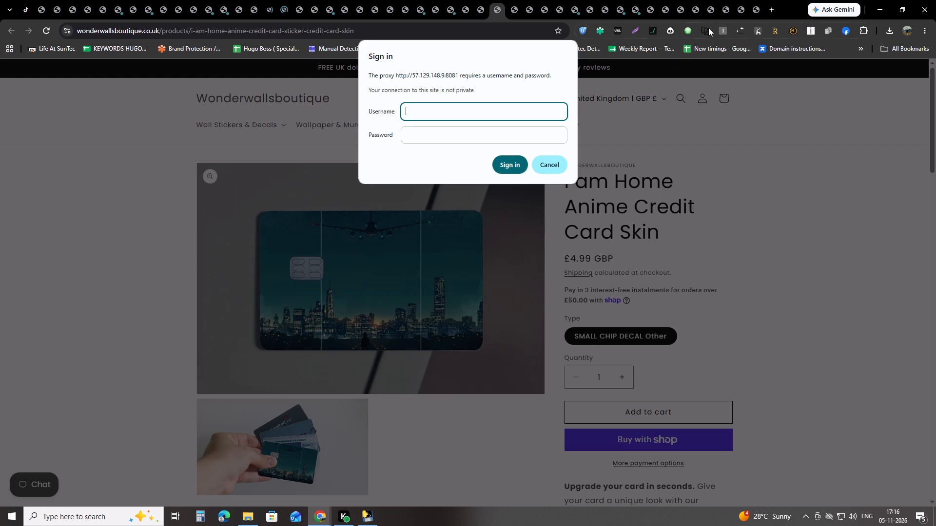
click(708, 28)
click(512, 169)
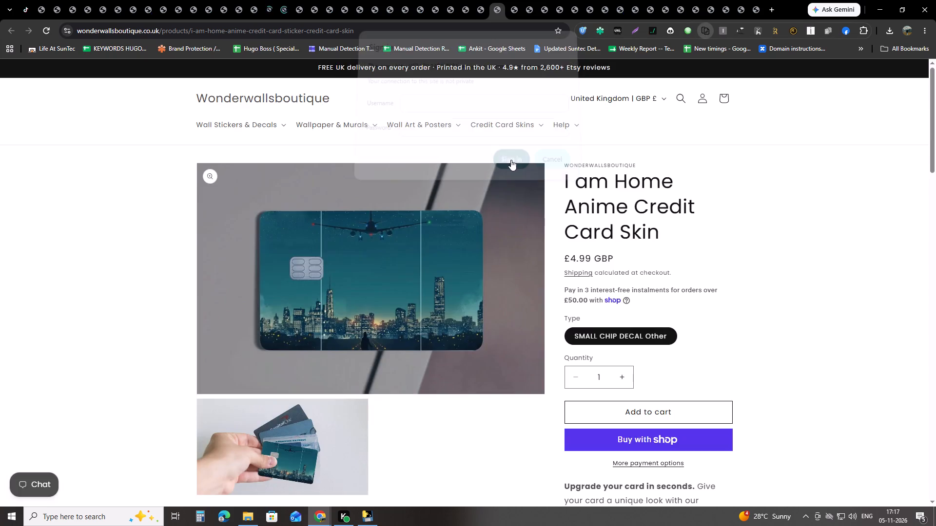
click(547, 160)
click(233, 0)
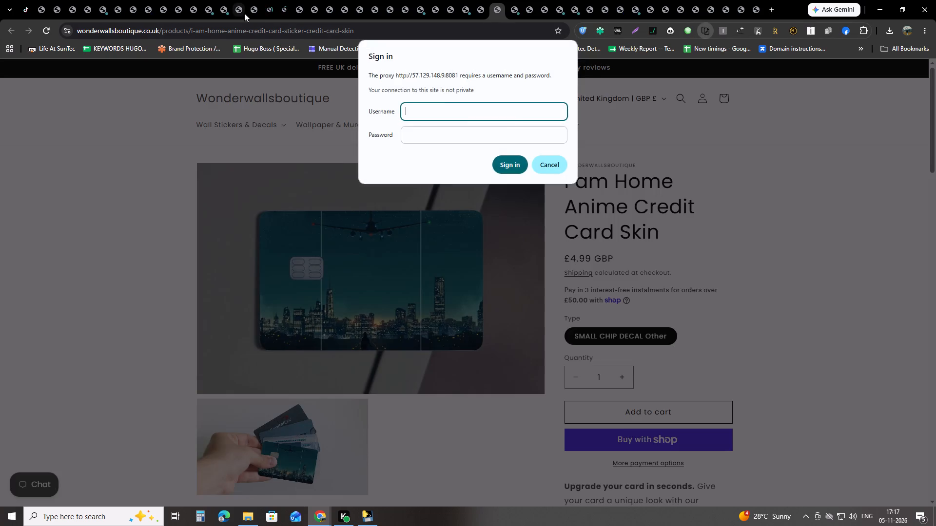
Copy the URLs of all open tabs in the current window to the clipboard as a URLs-only list.
click(704, 25)
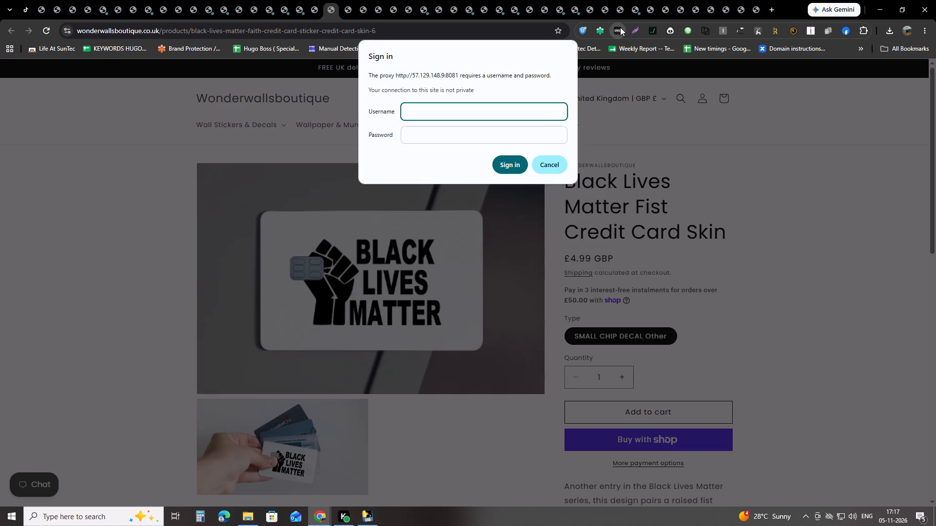
scroll(619, 28, up, 1)
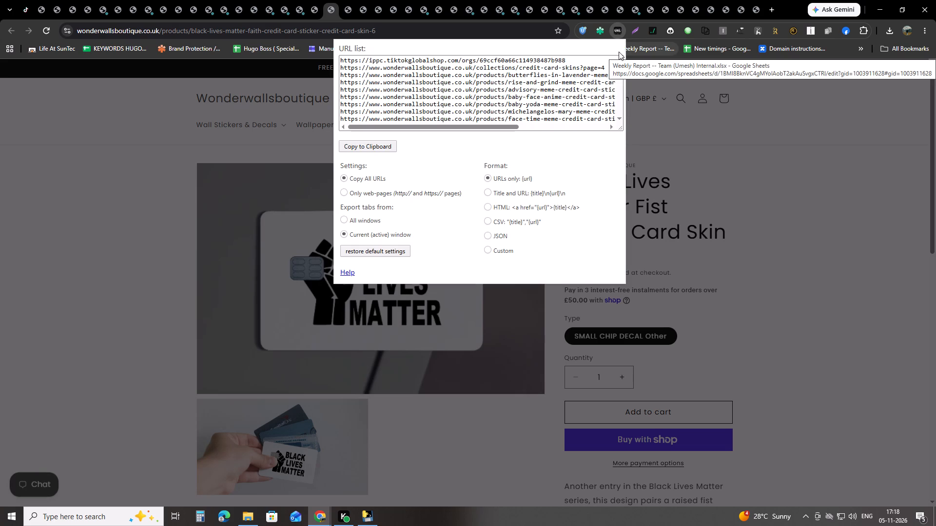
click(380, 138)
triple_click(377, 147)
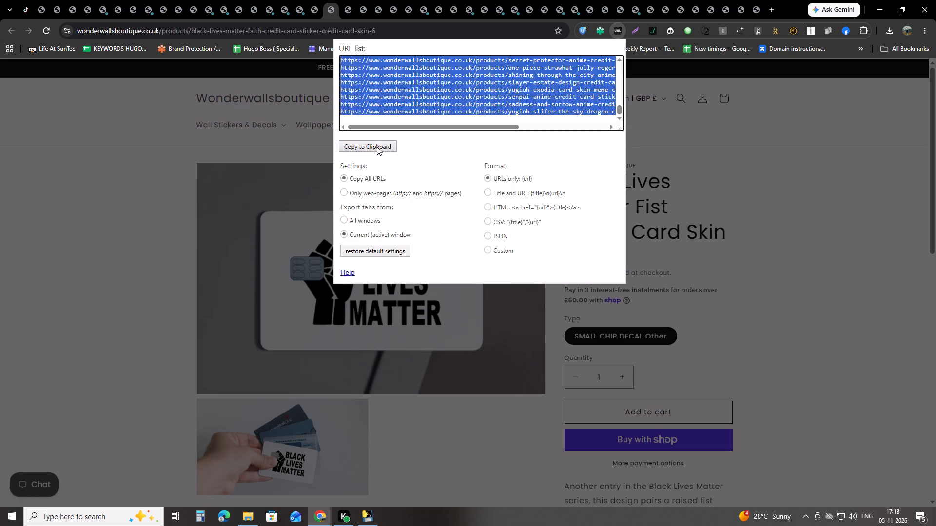
Close all the product tabs that follow the TikTok Shop IPPC tab.
click(22, 0)
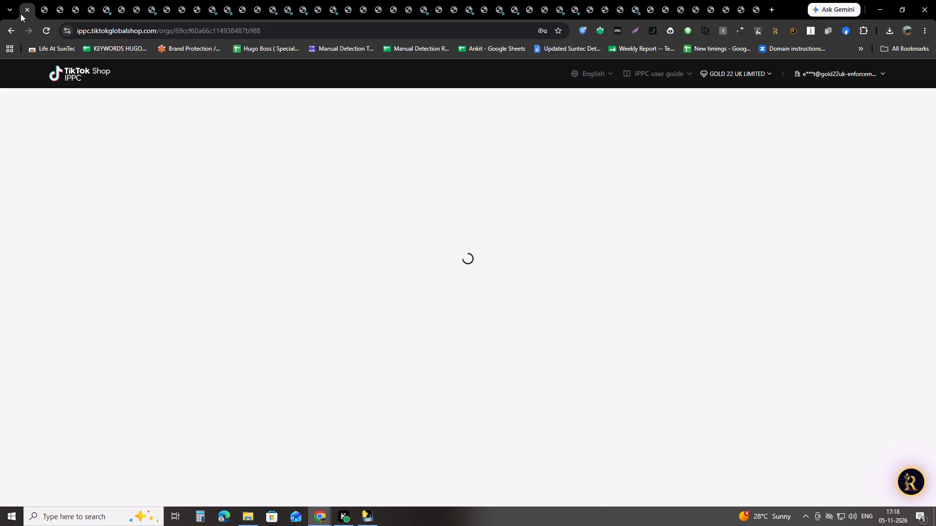
right_click(20, 13)
click(81, 247)
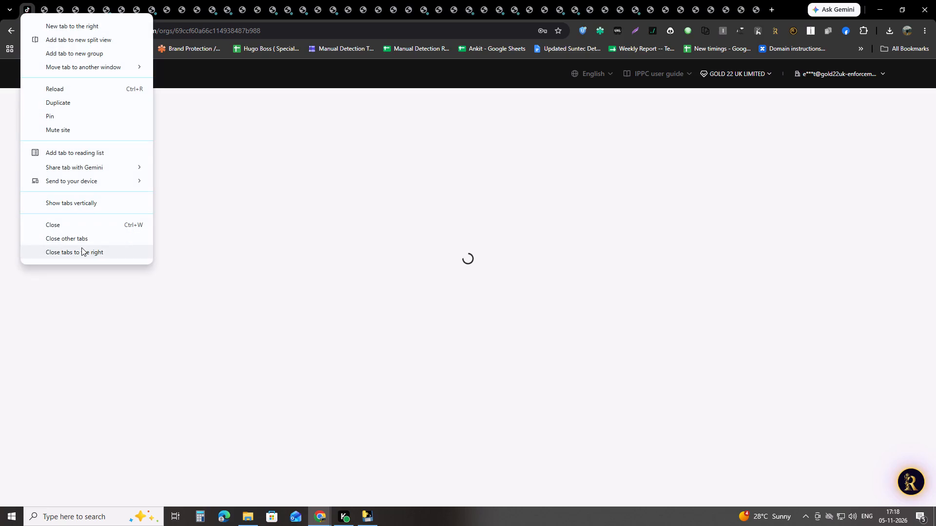
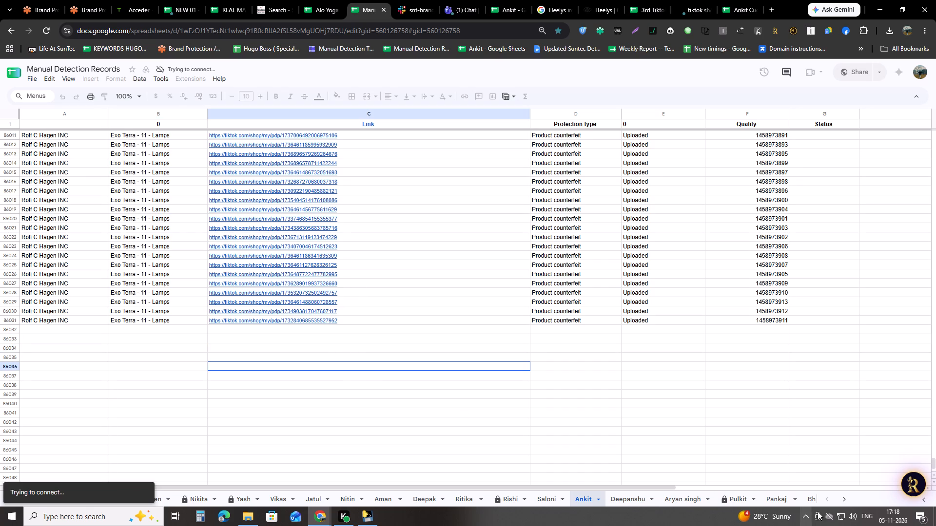
Check the computer's network connection status, then return to the Manual Detection Records spreadsheet.
click(841, 518)
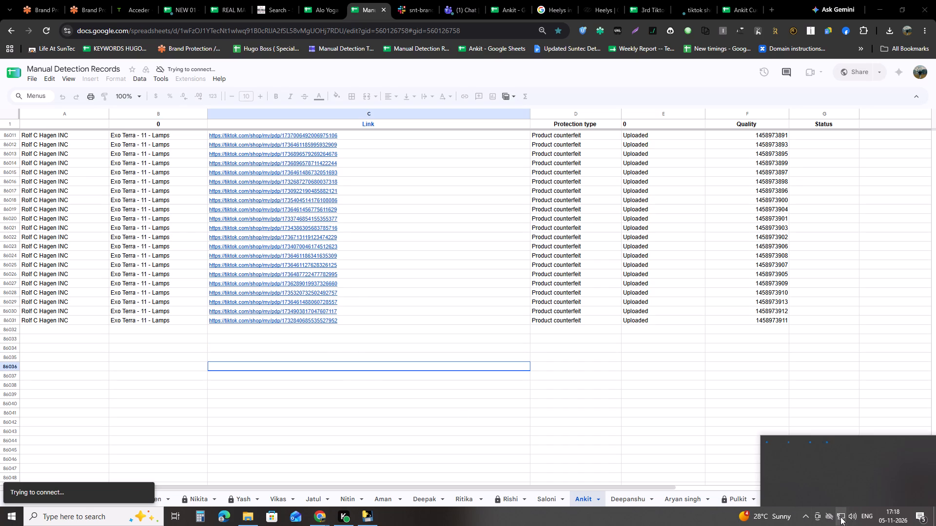
click(470, 391)
Paste the copied product URLs into the Link column of the Ankit sheet, starting at cell C86034.
click(430, 350)
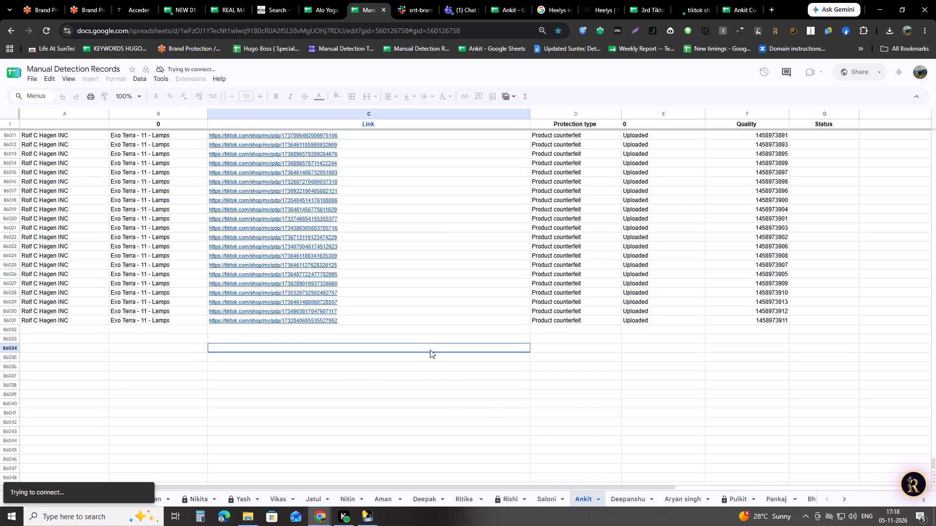
key(ctrl+v)
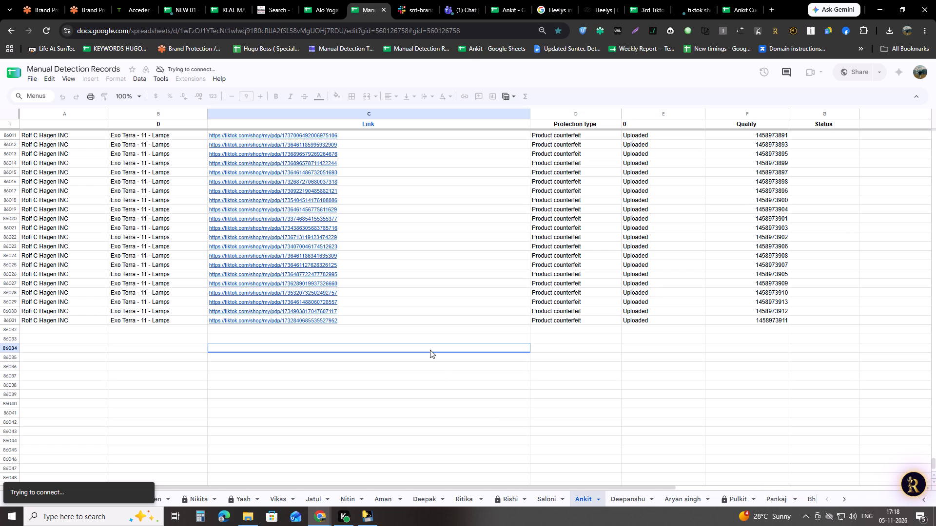
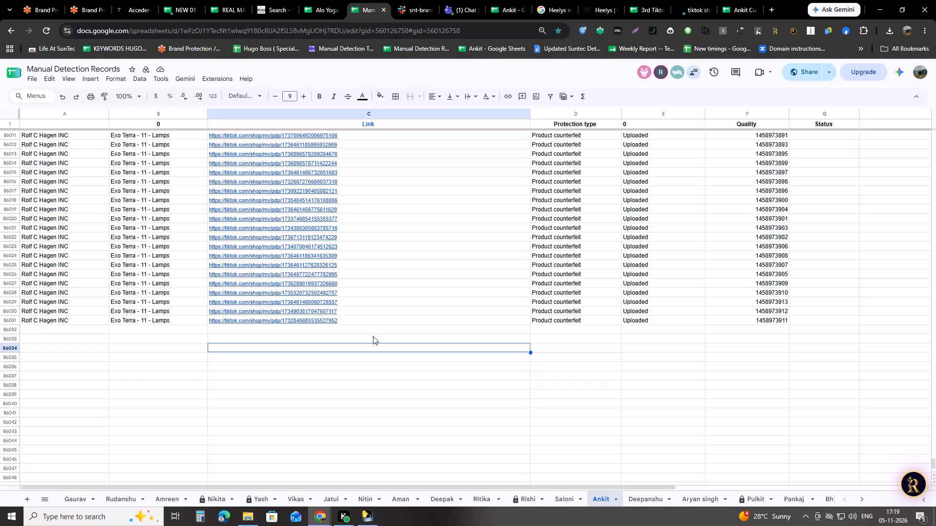
Paste the copied tab URLs into the Link column starting at row 86033 of the Manual Detection Records sheet.
click(356, 363)
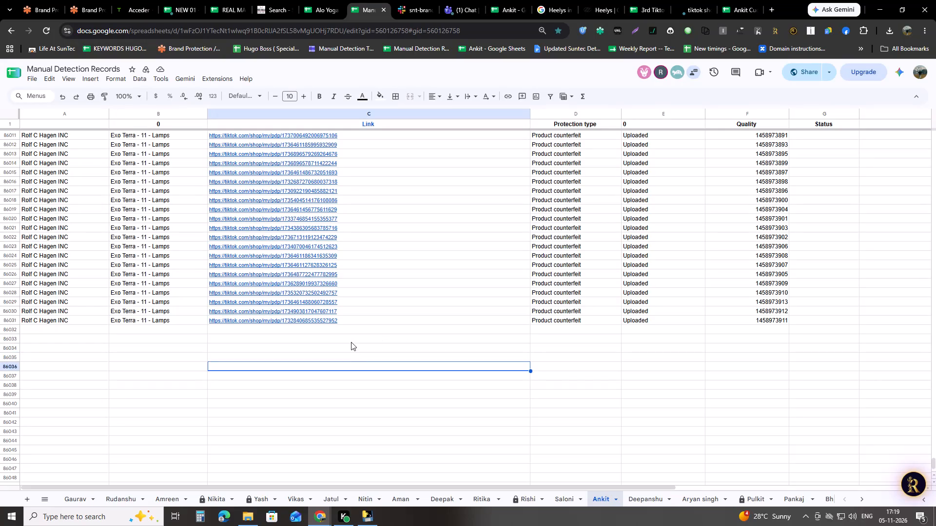
click(351, 341)
key(ctrl+v)
Delete the row holding the TikTok Shop IPPC link at the top of the pasted list.
click(351, 341)
right_click(351, 341)
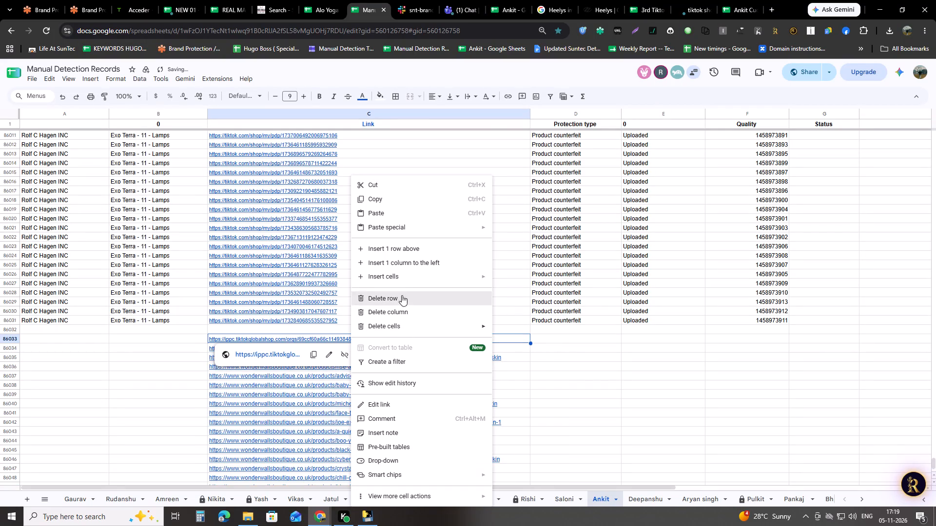
click(398, 292)
Check the page 4 collection link in row 86033 in a new tab, close that tab, and clear the link from its cell.
key(alt+Return)
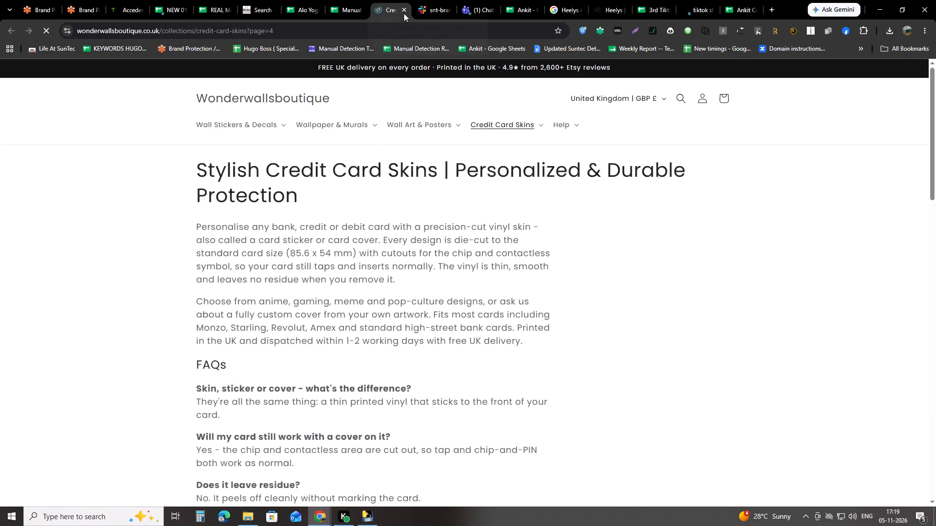
scroll(350, 209, down, 17)
scroll(350, 209, up, 7)
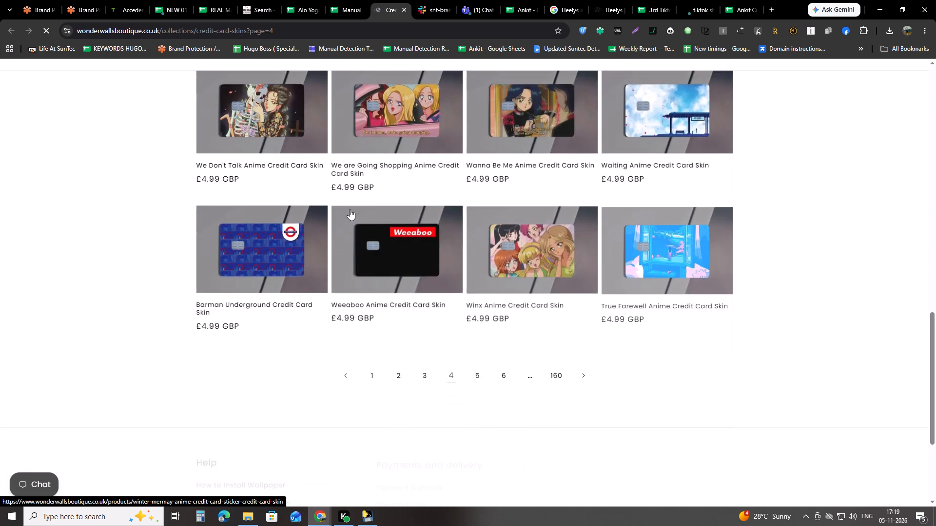
middle_click(387, 0)
scroll(387, 0, up, 1)
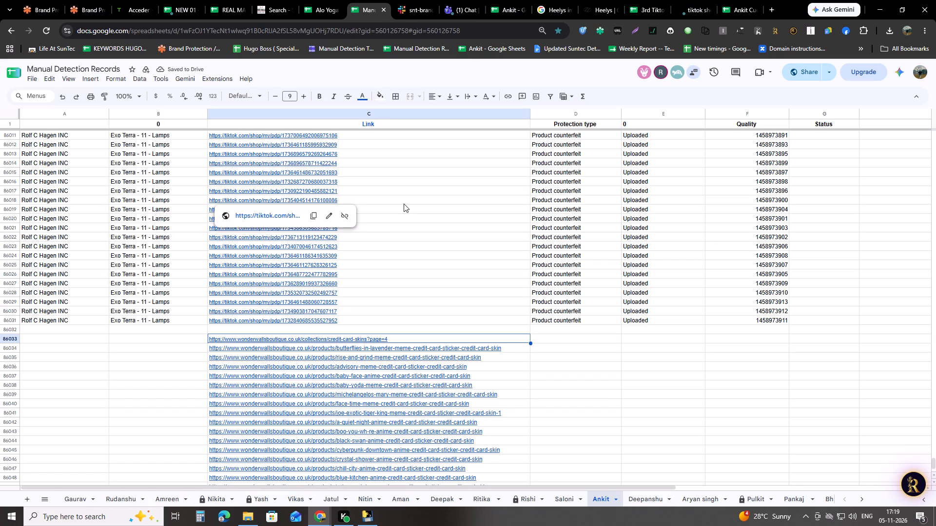
key(Delete)
Open the Butterflies in Lavender and Rise and Grind product links one after the other to check them, closing each tab.
key(Down)
key(alt+Return)
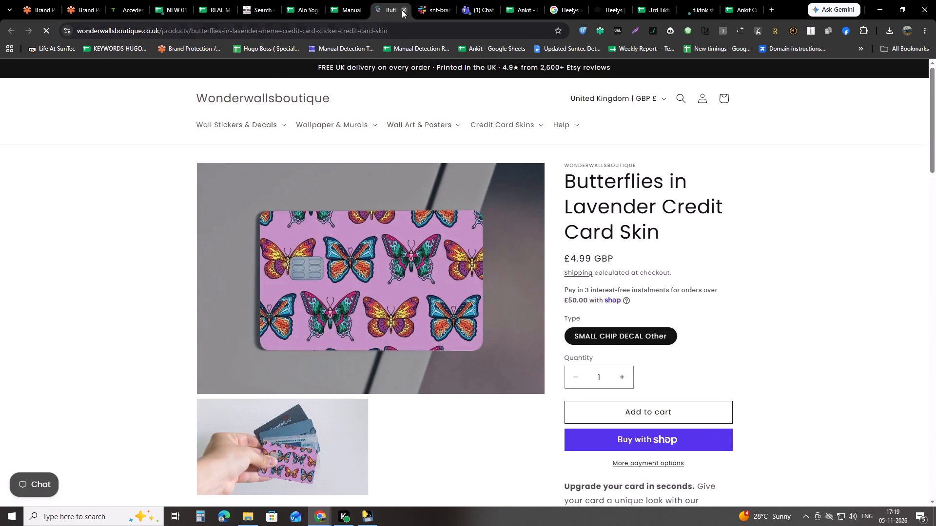
click(402, 10)
key(Down)
key(alt+Return)
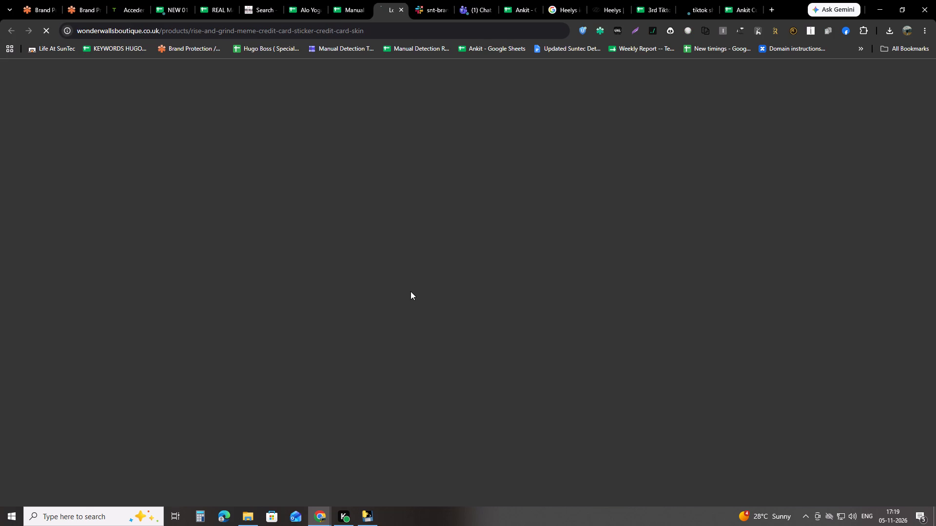
key(ctrl+w)
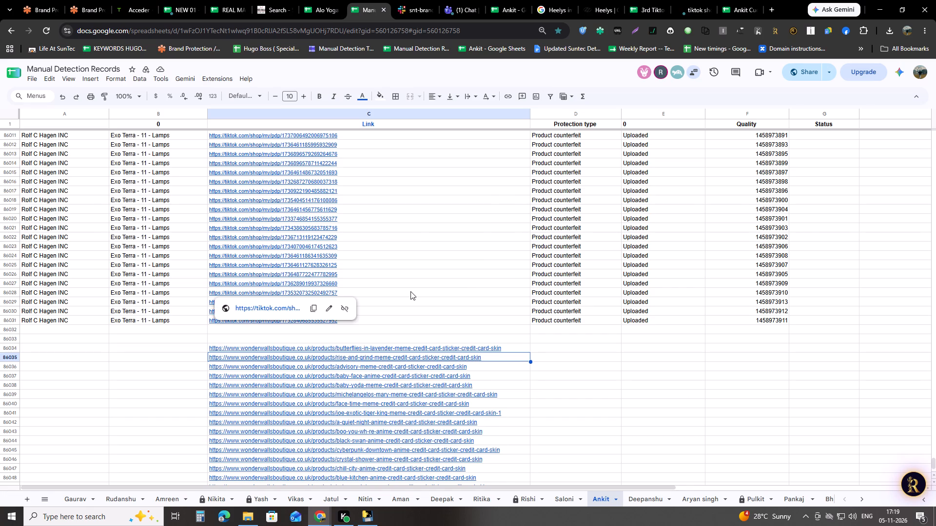
Open the Yugioh Slifer the Sky Dragon and Yugioh Exodia product links near the list's end to check them, closing each tab.
key(ctrl+Down)
key(Down)
key(Up)
key(alt+Return)
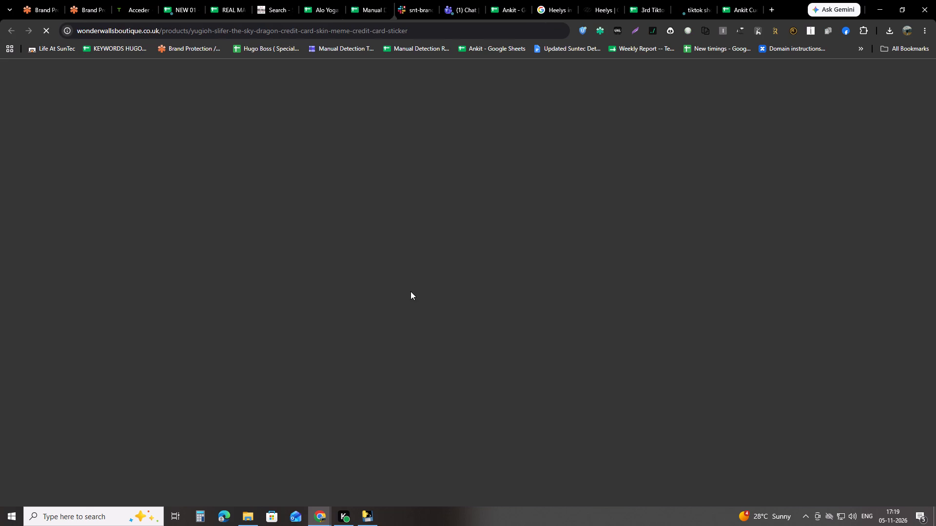
key(ctrl+w)
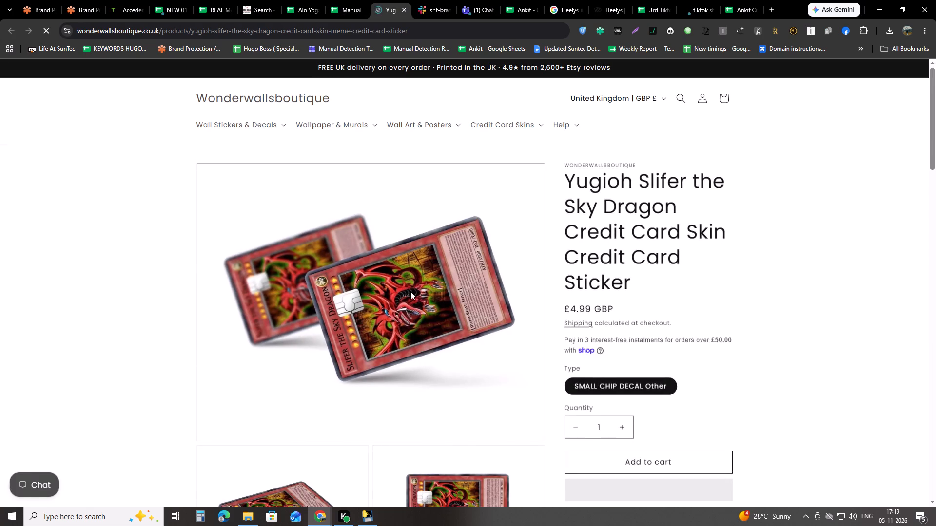
key(Up)
key(Up)
key(Up)
key(alt+Return)
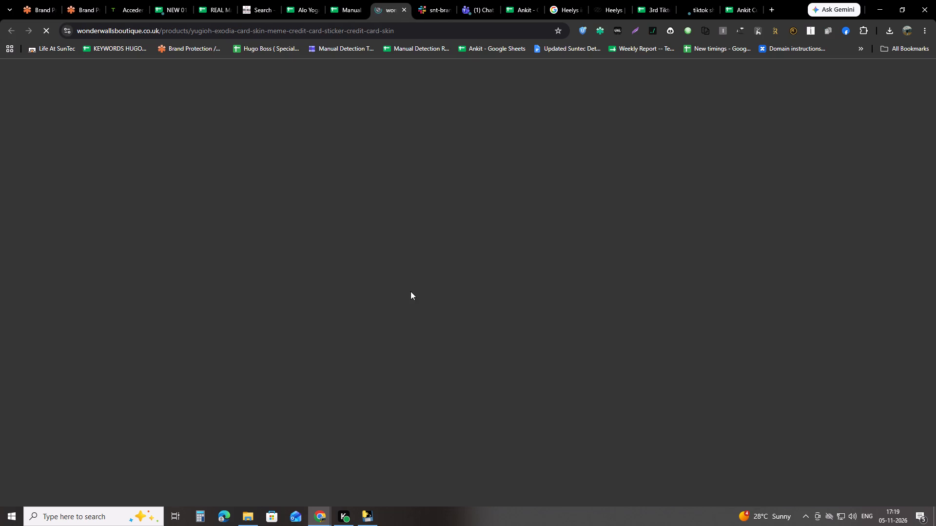
key(ctrl+w)
Open the Lavender Town anime card skin link in row 86053 to check it, and close its tab.
key(Up)
key(Up)
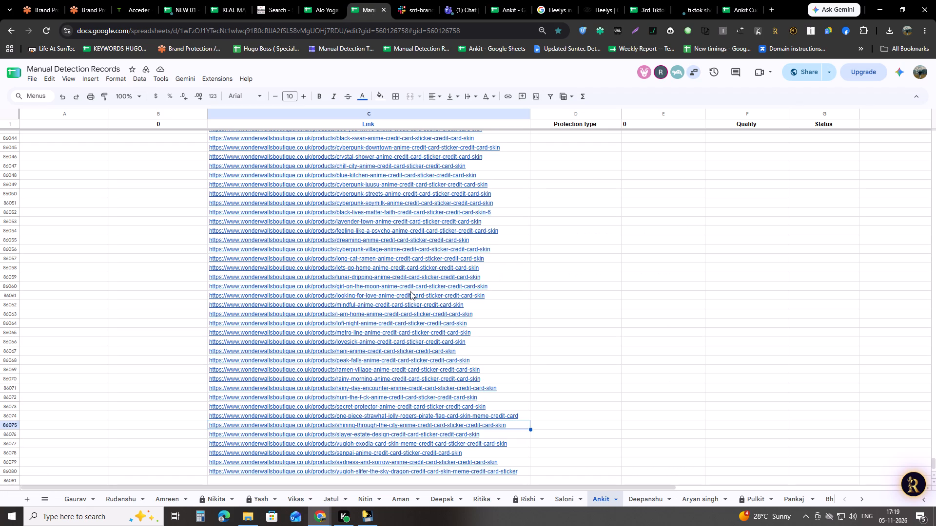
key(Up)
key(Up)
key(Up)
key(Up)
key(Up)
key(Up)
key(Up)
key(Up)
key(Up)
key(Up)
key(Up)
key(Up)
key(Up)
key(Up)
key(Up)
key(Up)
key(Up)
key(Up)
key(Up)
key(Up)
key(alt+Return)
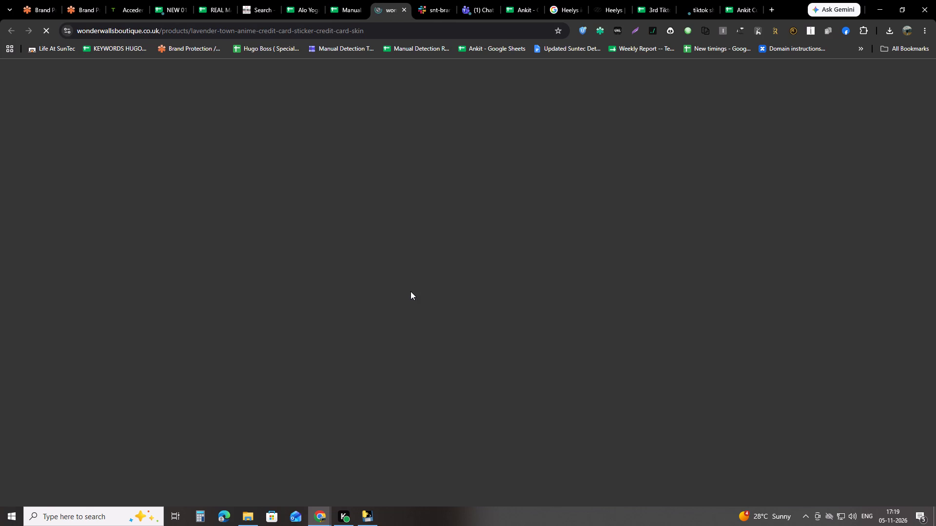
key(ctrl+w)
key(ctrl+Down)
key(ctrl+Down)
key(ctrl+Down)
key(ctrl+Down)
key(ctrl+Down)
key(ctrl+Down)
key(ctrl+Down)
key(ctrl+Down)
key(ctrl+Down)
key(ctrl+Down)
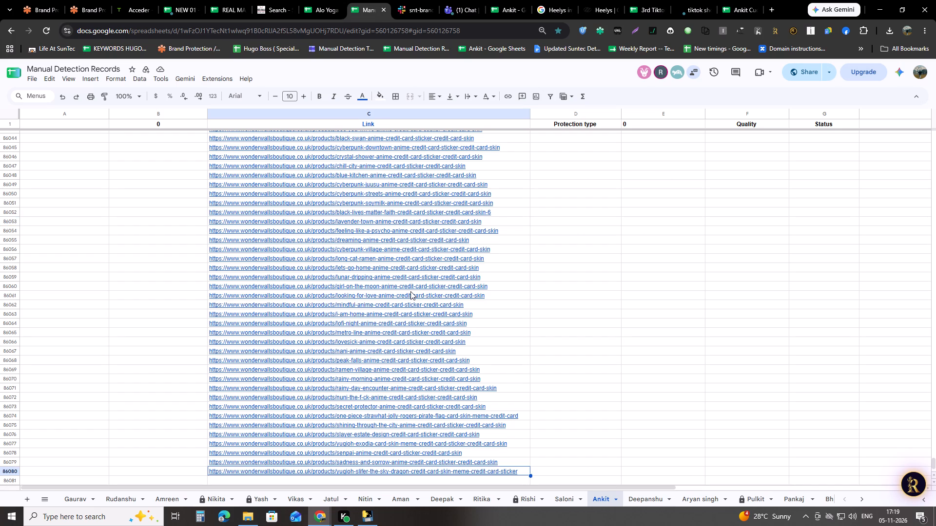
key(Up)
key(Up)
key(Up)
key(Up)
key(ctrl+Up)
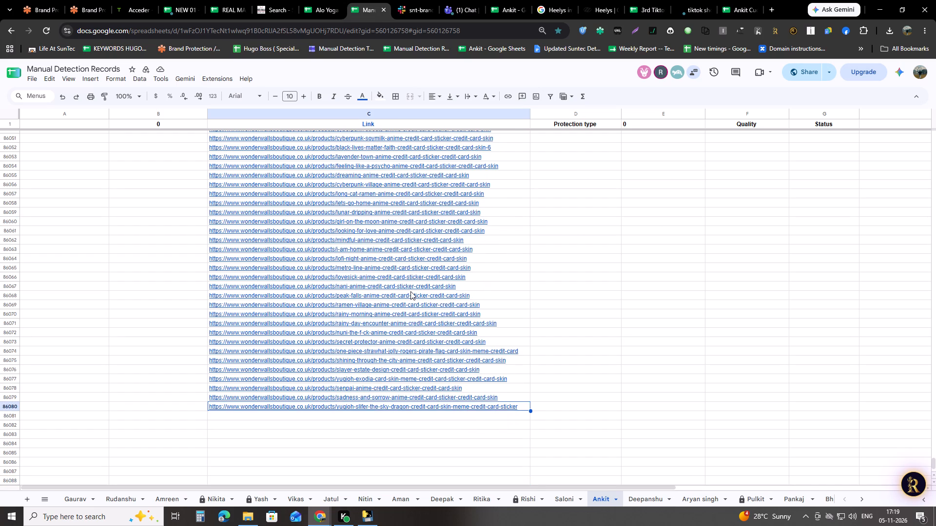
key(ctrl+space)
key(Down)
Switch to the TikTok Shop IPPC window and close it, returning to the Manual Detection Records sheet.
key(alt+Tab)
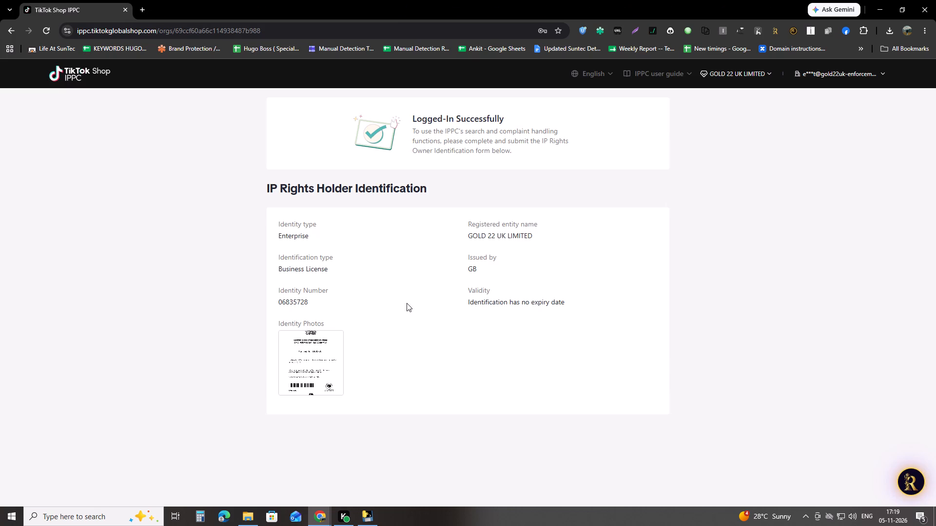
middle_click(7, 0)
middle_click(80, 0)
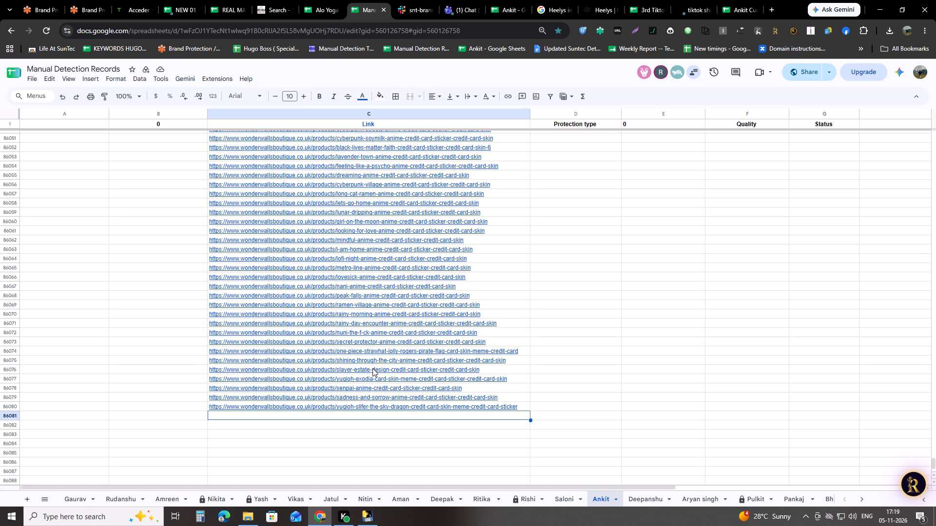
Open the Yugioh Slifer the Sky Dragon link in row 86080 to check it, and close its tab.
click(419, 406)
key(alt+Return)
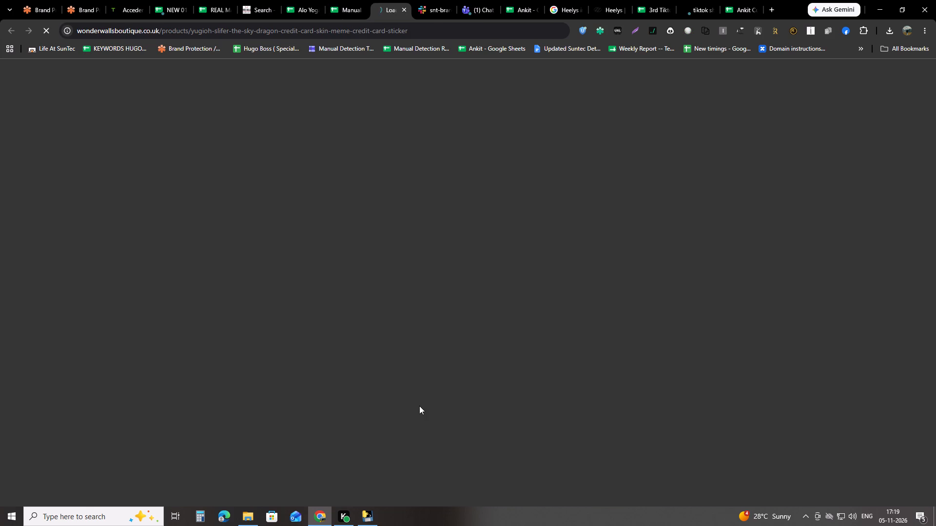
middle_click(395, 2)
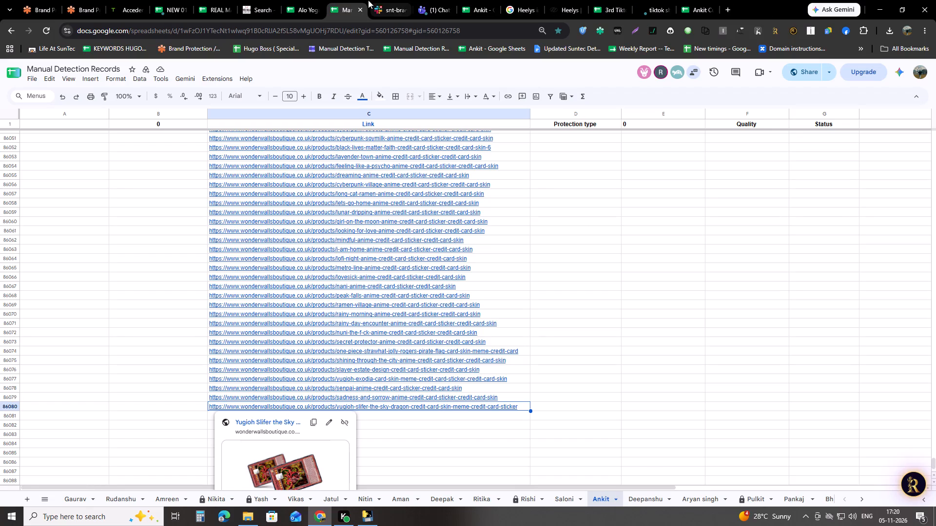
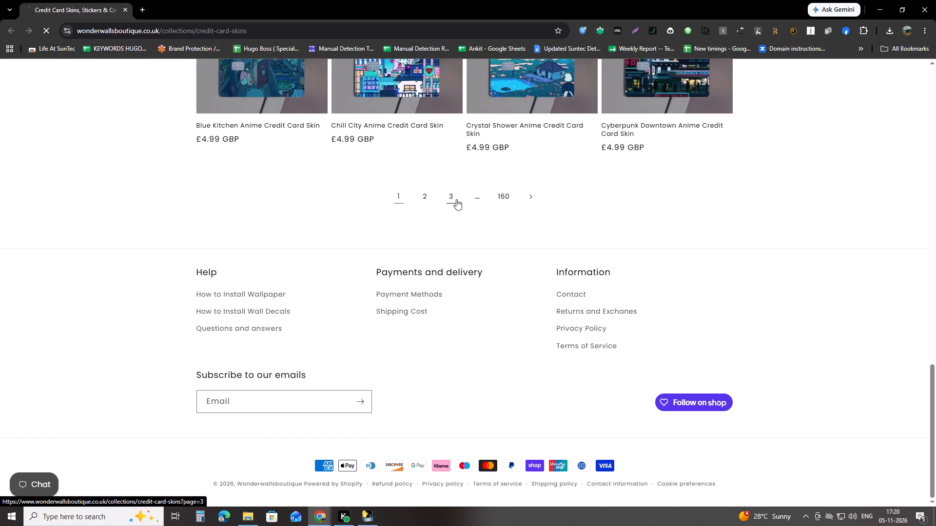
Page forward through the credit card skins collection from page 3 to page 5, looking over the products.
scroll(438, 288, down, 5)
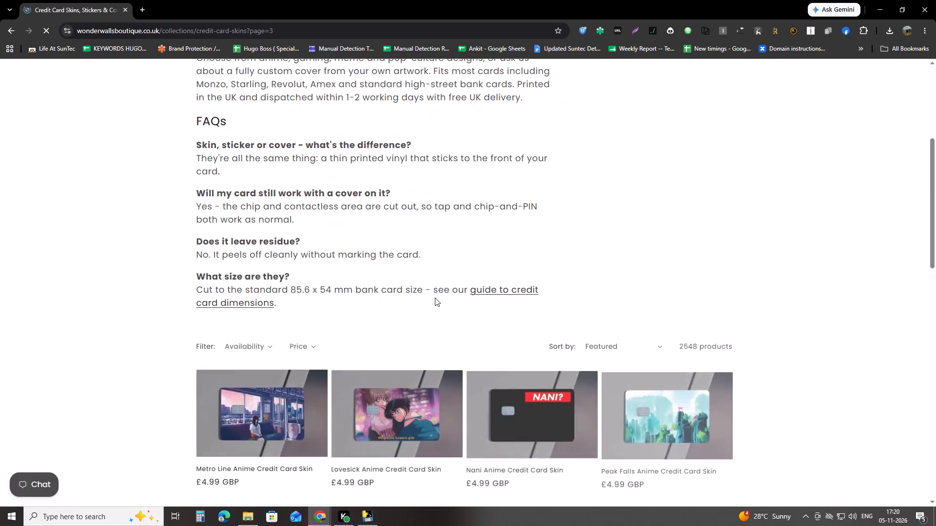
scroll(435, 298, down, 15)
click(470, 251)
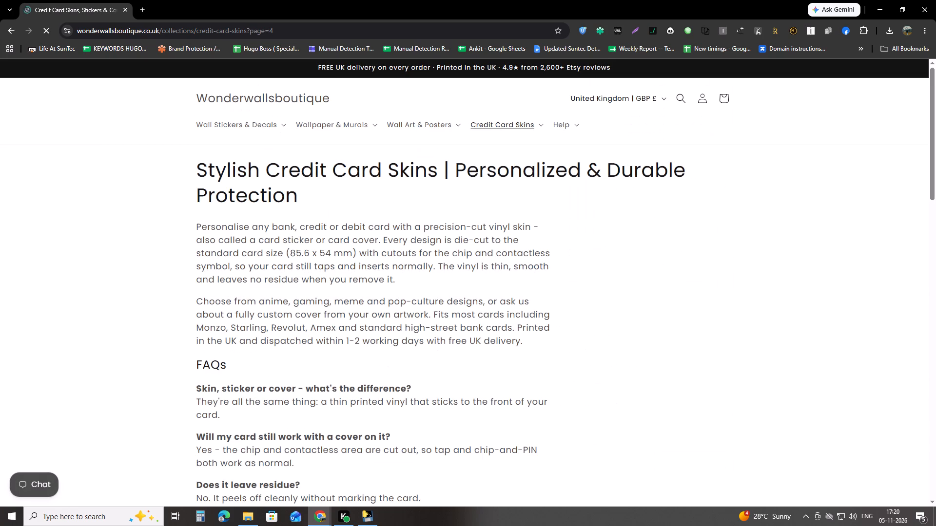
scroll(556, 284, down, 16)
click(469, 423)
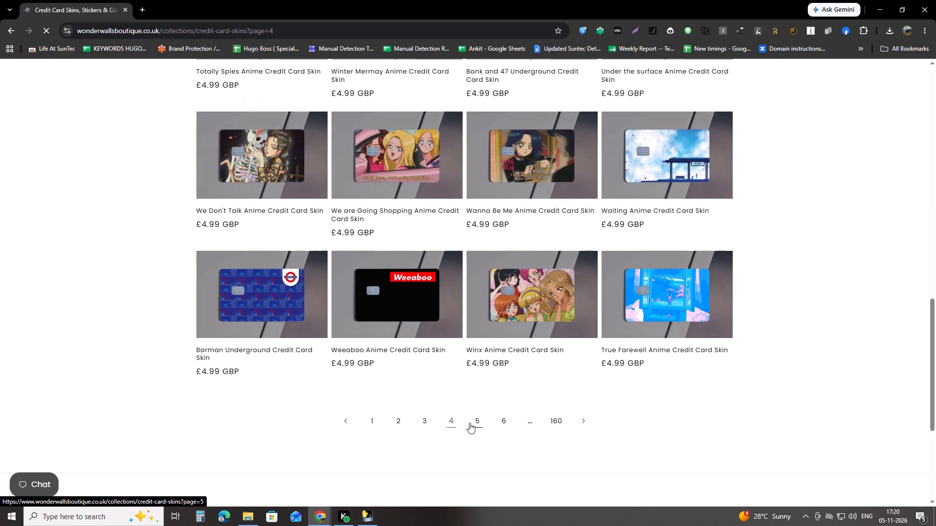
scroll(325, 390, down, 9)
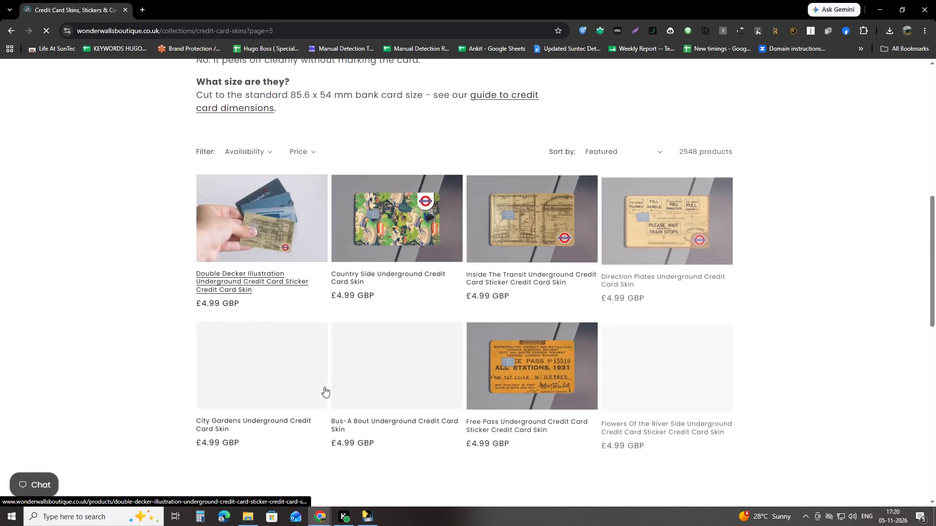
Search the collection page for "cucu".
key(ctrl+f)
text(cucu)
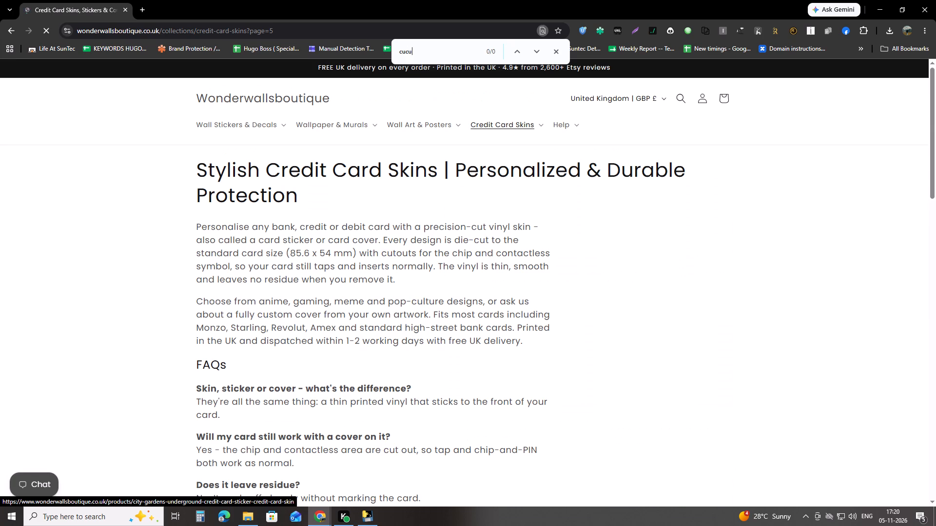
Open the eight products in page 5's first two rows in separate tabs, from Double Decker Illustration to Flowers Of the River Side.
scroll(399, 365, down, 12)
scroll(159, 245, up, 3)
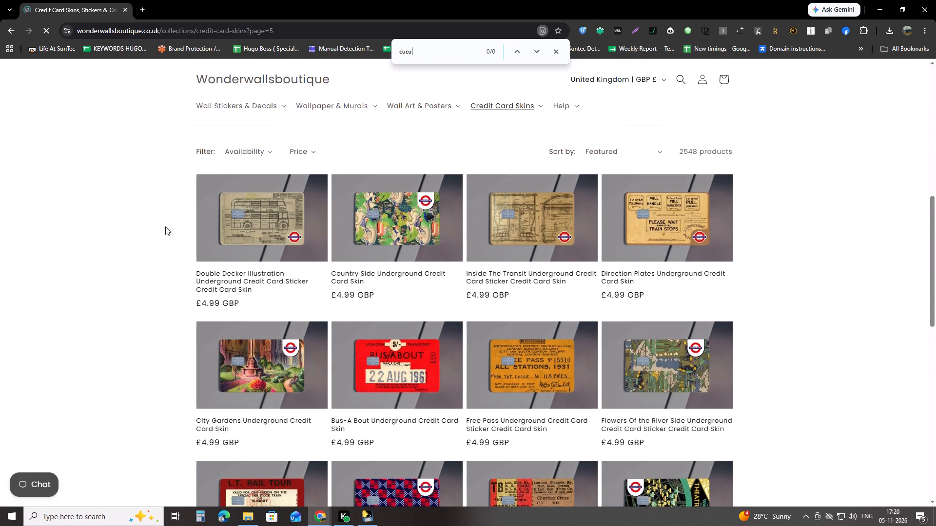
ctrl+click(267, 231)
ctrl+click(414, 237)
ctrl+click(517, 226)
ctrl+click(667, 220)
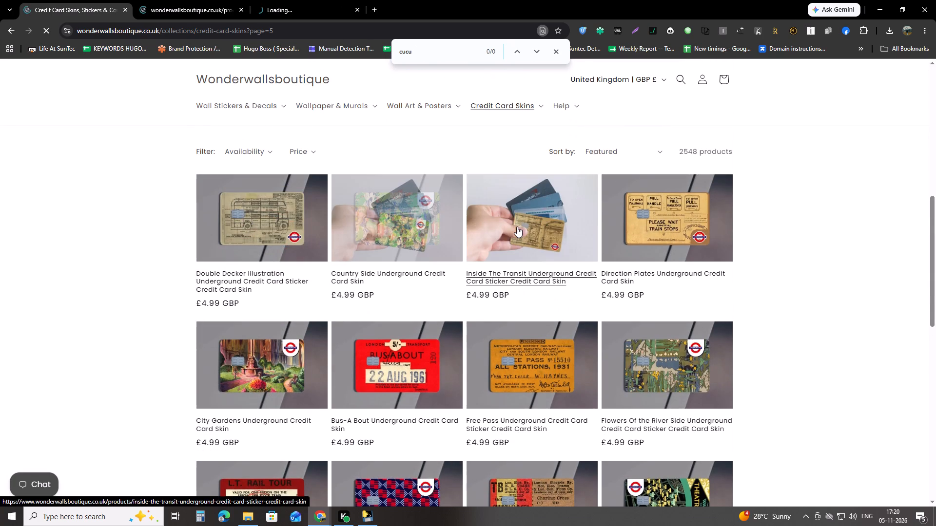
scroll(709, 288, down, 3)
ctrl+click(691, 233)
ctrl+click(537, 239)
ctrl+click(400, 231)
ctrl+click(295, 226)
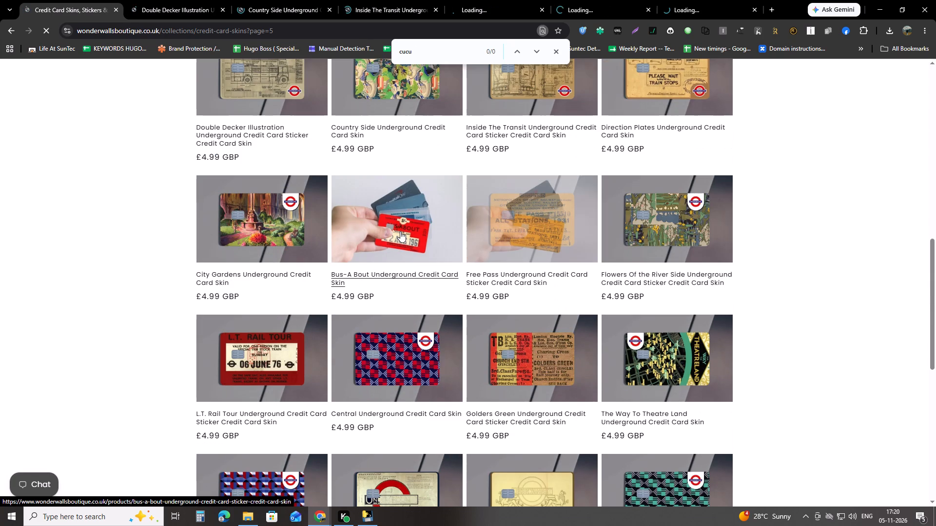
Open the eight products in page 5's last two rows in separate tabs, from L.T. Rail Tour to Waterloo City Underground.
scroll(182, 239, down, 2)
ctrl+click(275, 269)
ctrl+click(424, 264)
ctrl+click(534, 265)
ctrl+click(658, 270)
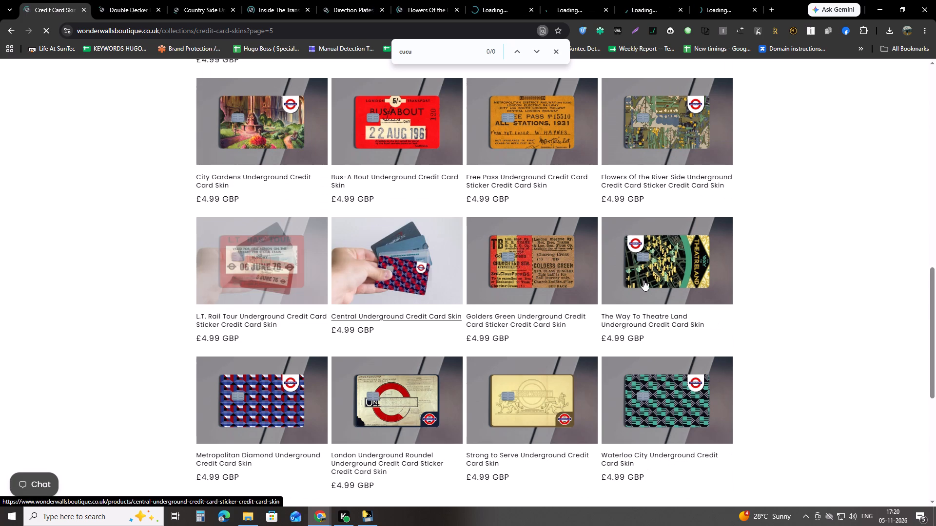
ctrl+click(667, 398)
ctrl+click(526, 420)
ctrl+click(396, 397)
ctrl+click(256, 379)
Go to page 6 of the credit card skins collection.
scroll(19, 292, down, 3)
click(479, 380)
click(486, 387)
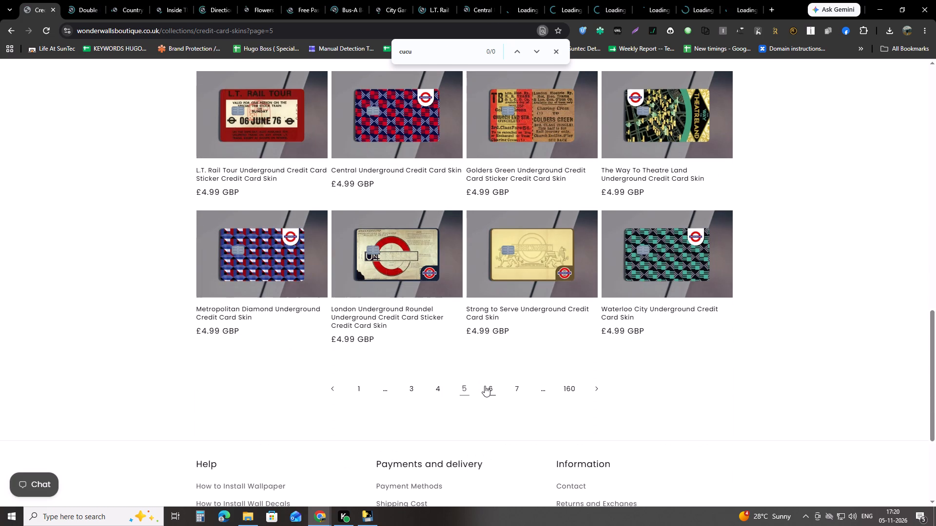
Open the eight products in page 6's first two rows in separate tabs, from Save Time Underground to Anti Bus Bus Pass.
scroll(369, 324, down, 5)
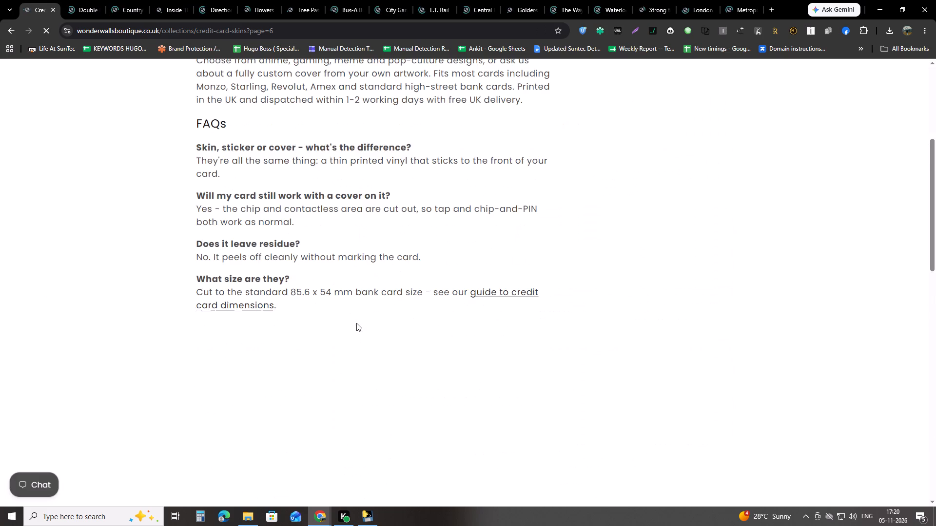
scroll(356, 318, down, 2)
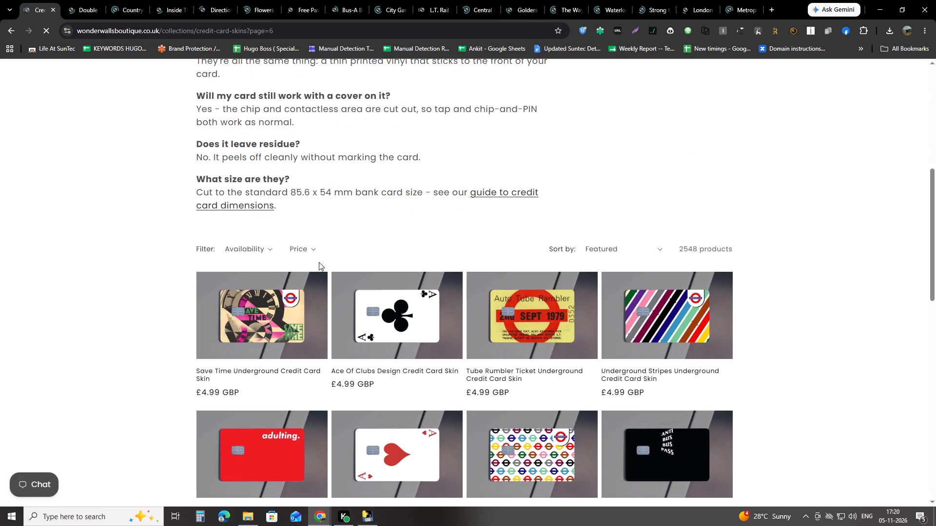
scroll(380, 226, down, 3)
ctrl+click(259, 174)
ctrl+click(372, 176)
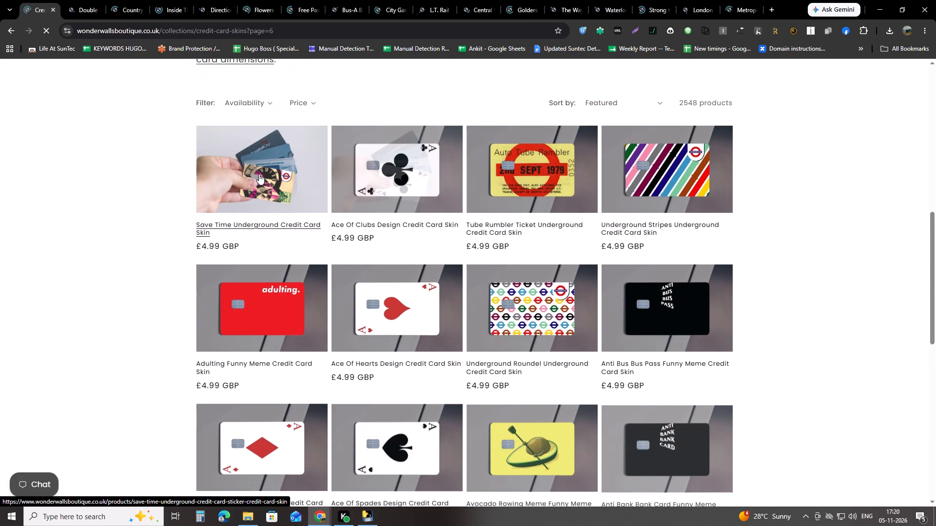
ctrl+click(532, 167)
ctrl+click(663, 174)
scroll(729, 293, down, 3)
ctrl+click(692, 159)
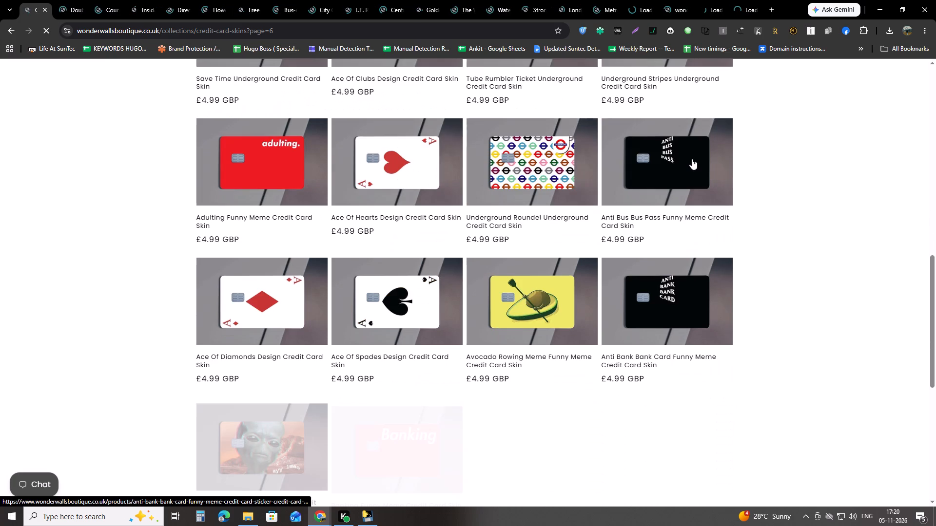
ctrl+click(554, 169)
ctrl+click(426, 170)
ctrl+click(309, 179)
Open the eight products in page 6's last two rows in separate tabs, from Ace Of Diamonds to Broke But Woke.
ctrl+click(274, 286)
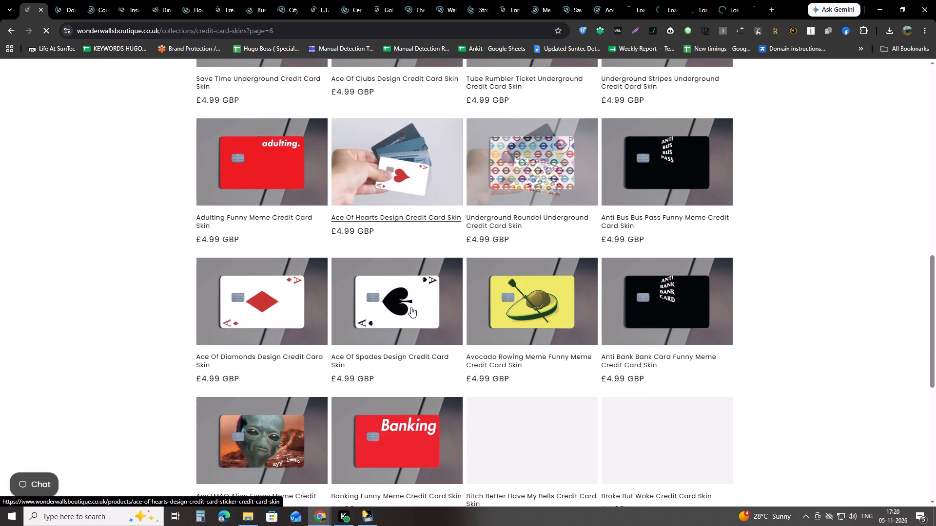
ctrl+click(432, 309)
ctrl+click(531, 303)
ctrl+click(685, 299)
scroll(832, 343, down, 2)
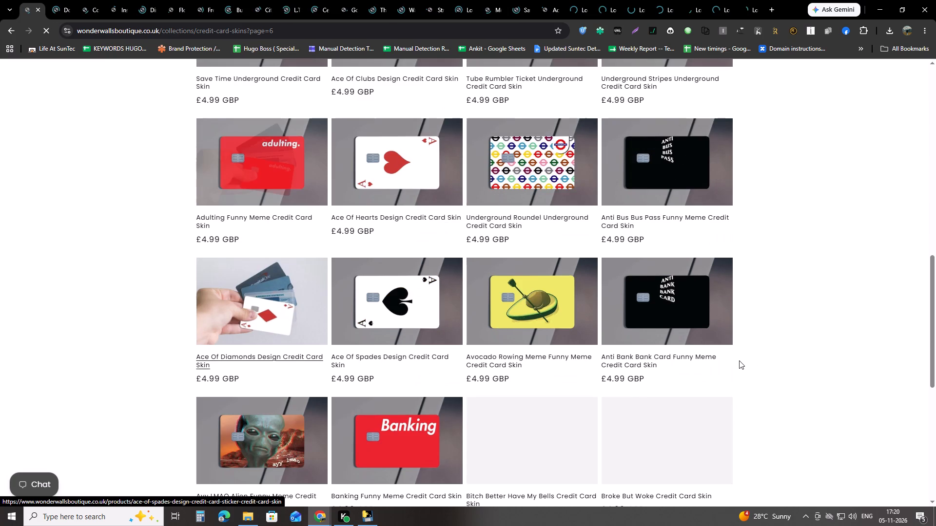
ctrl+click(246, 357)
ctrl+click(394, 350)
ctrl+click(544, 339)
ctrl+click(638, 346)
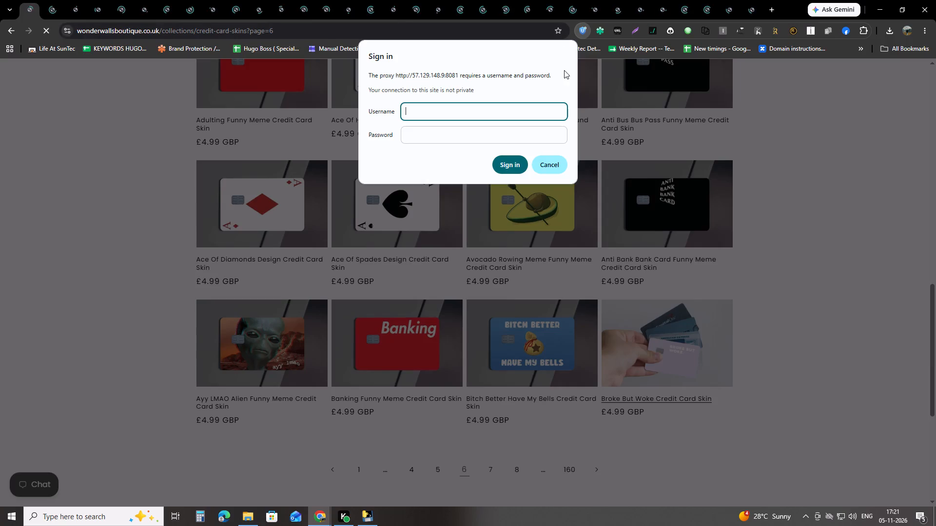
Cancel the proxy sign-in request on the collection page.
click(546, 159)
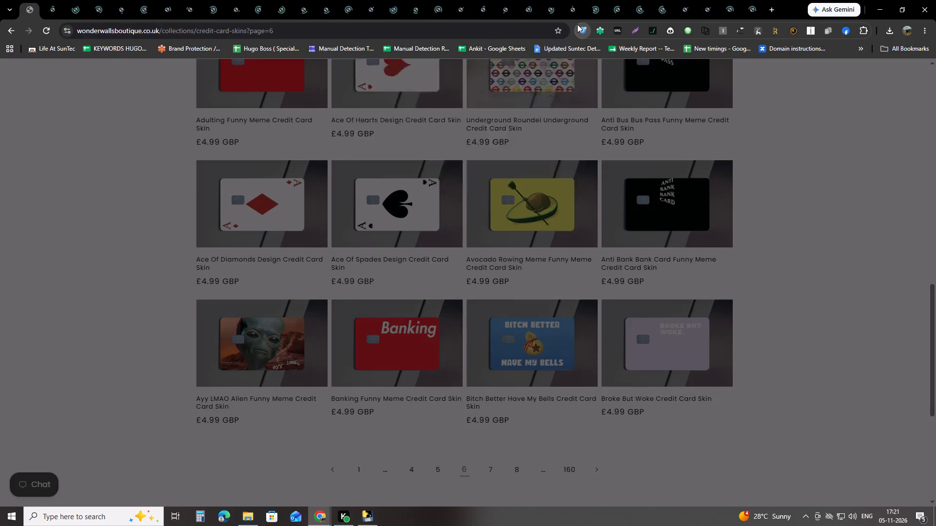
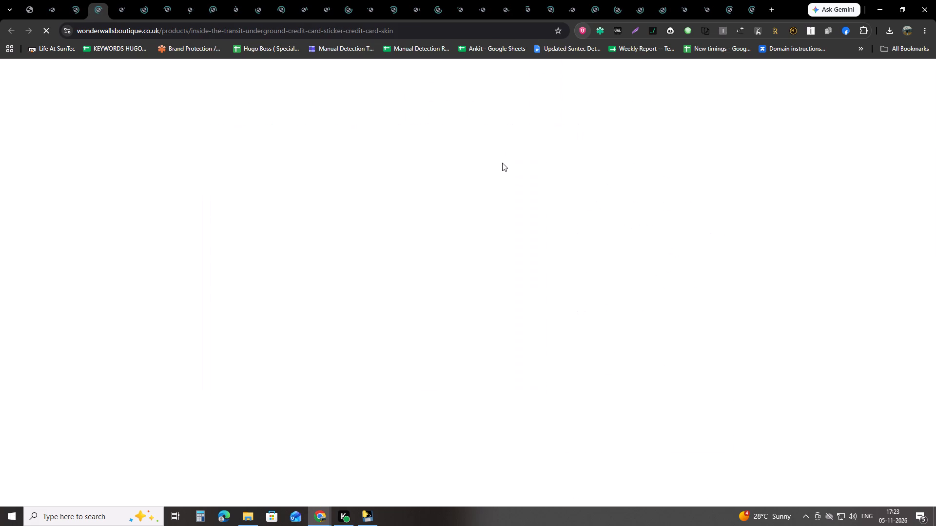
Go to the Free Pass Underground product tab and launch the URL extension to collect the open tabs' addresses.
key(ctrl+Tab)
key(ctrl+Tab)
key(ctrl+Tab)
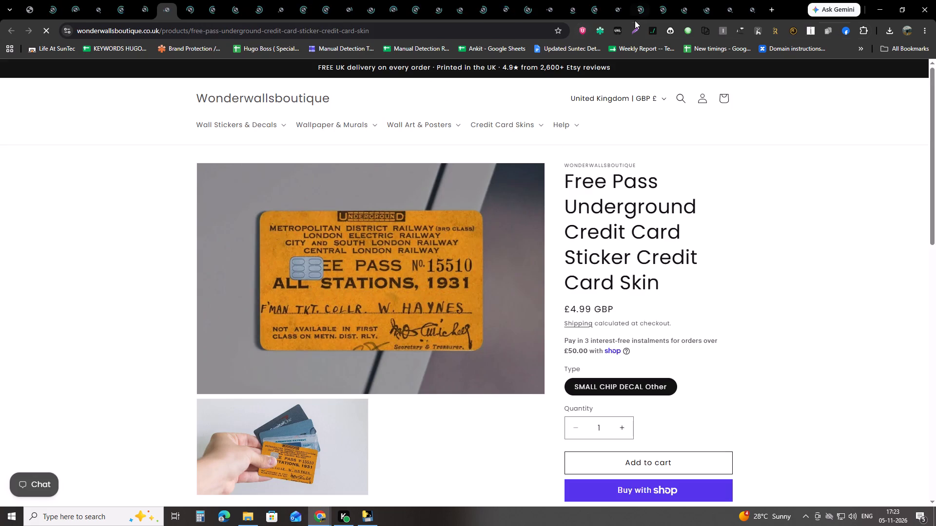
click(618, 32)
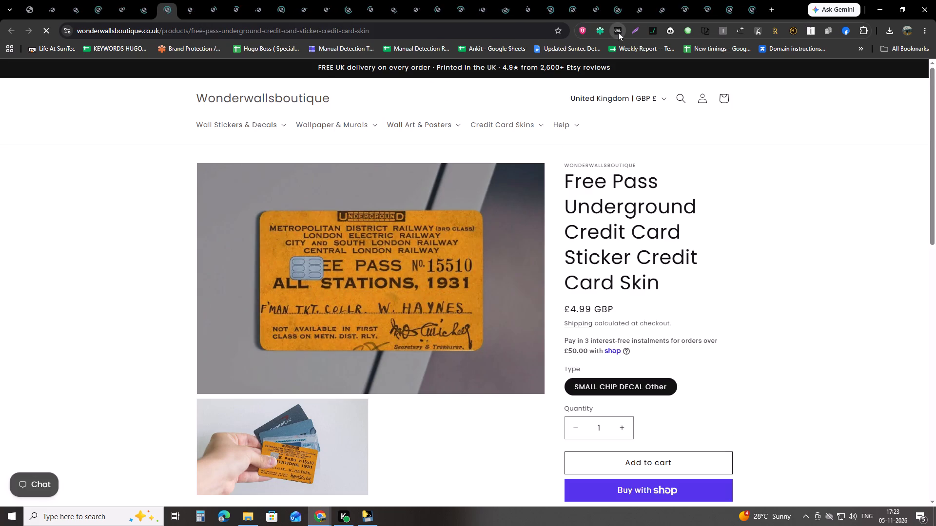
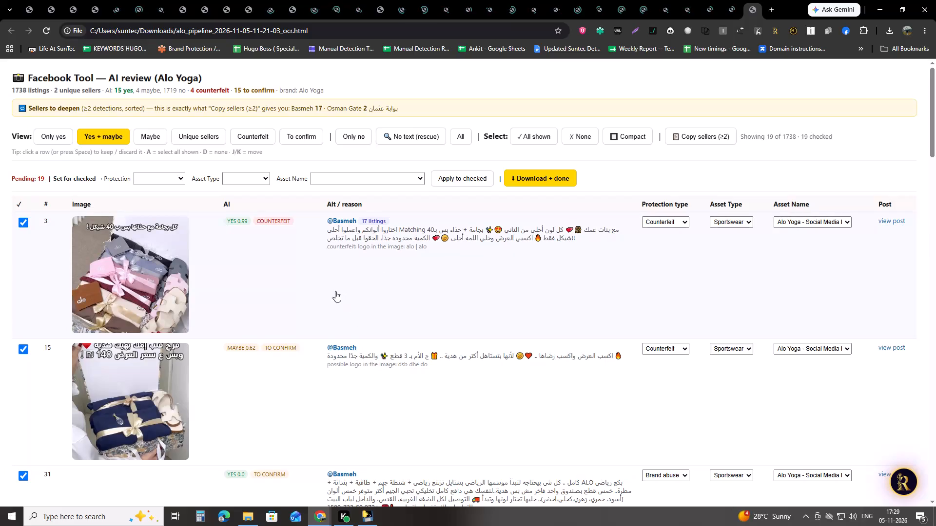
Look through the Yes + maybe listings in the Alo Yoga AI review report from start to end.
scroll(239, 354, down, 14)
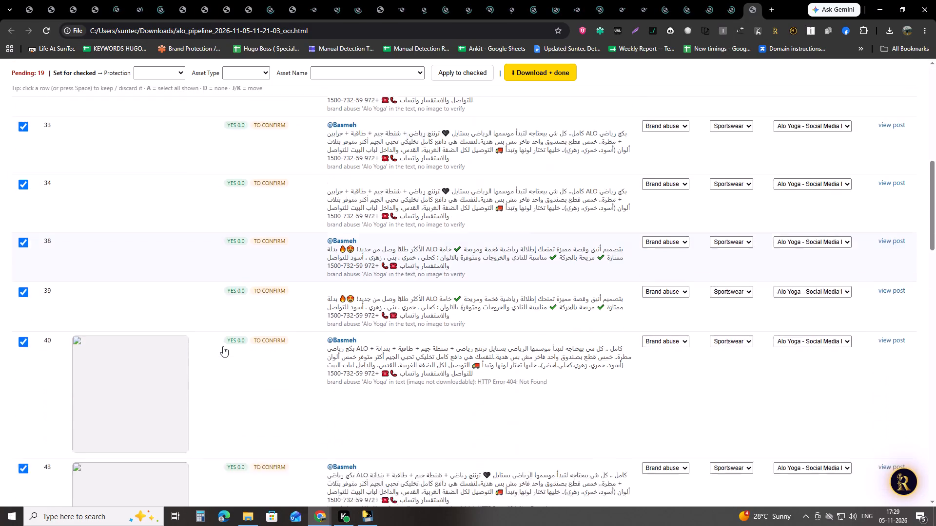
scroll(223, 346, down, 16)
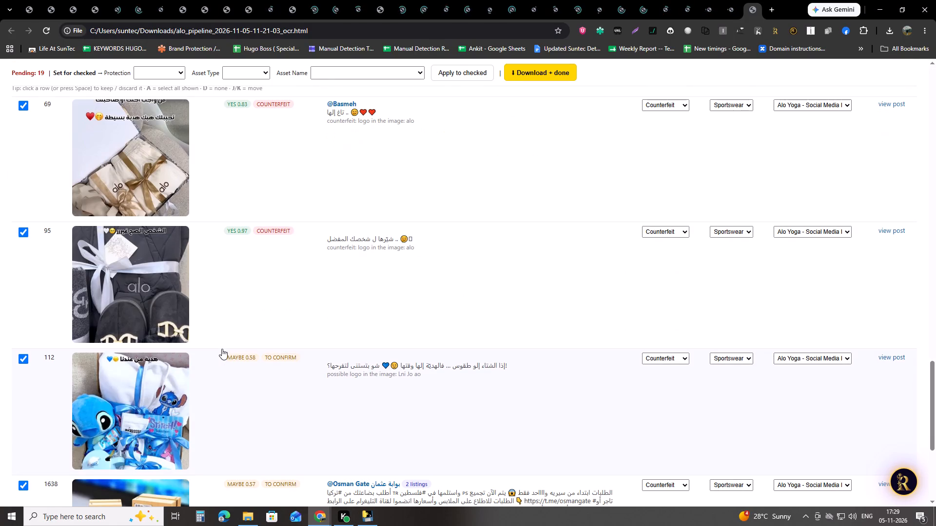
scroll(222, 349, up, 16)
scroll(222, 349, up, 20)
scroll(222, 349, up, 2)
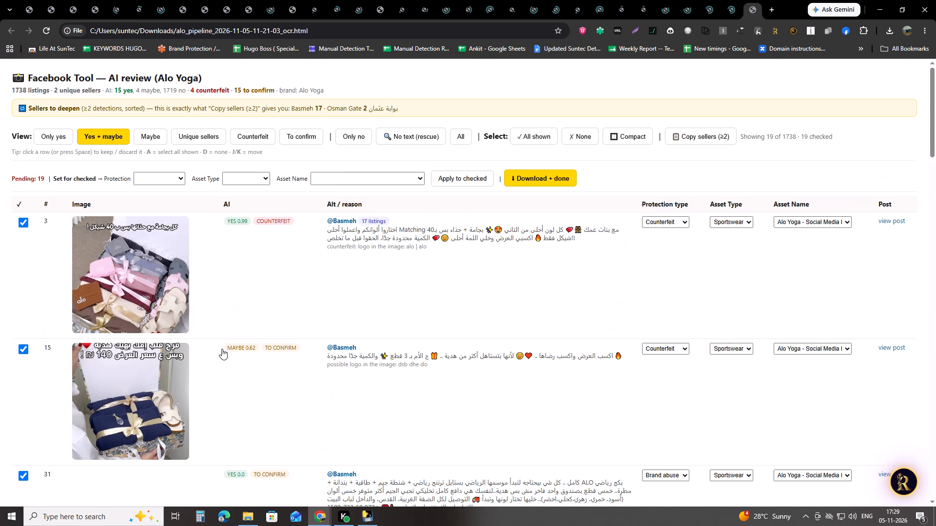
scroll(222, 349, up, 3)
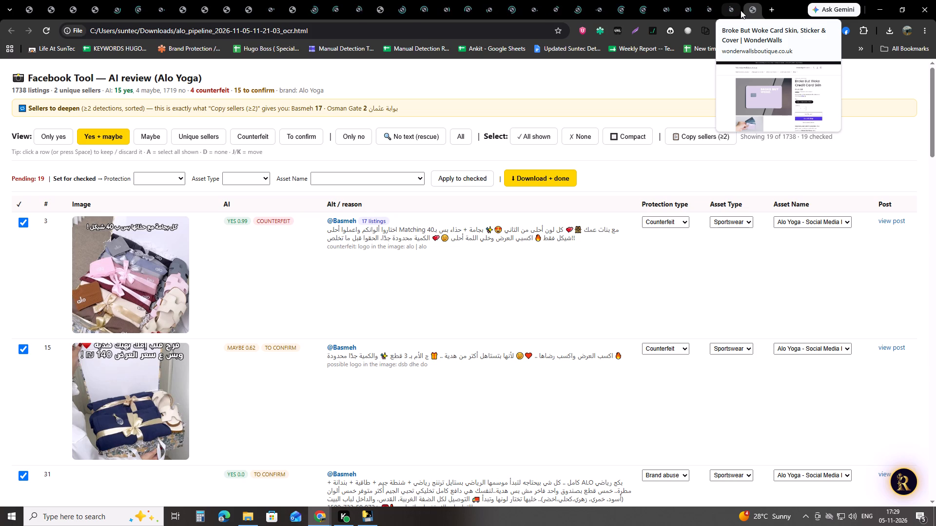
Filter the Alo Yoga AI review report to the Counterfeit view and examine the flagged listings.
triple_click(250, 136)
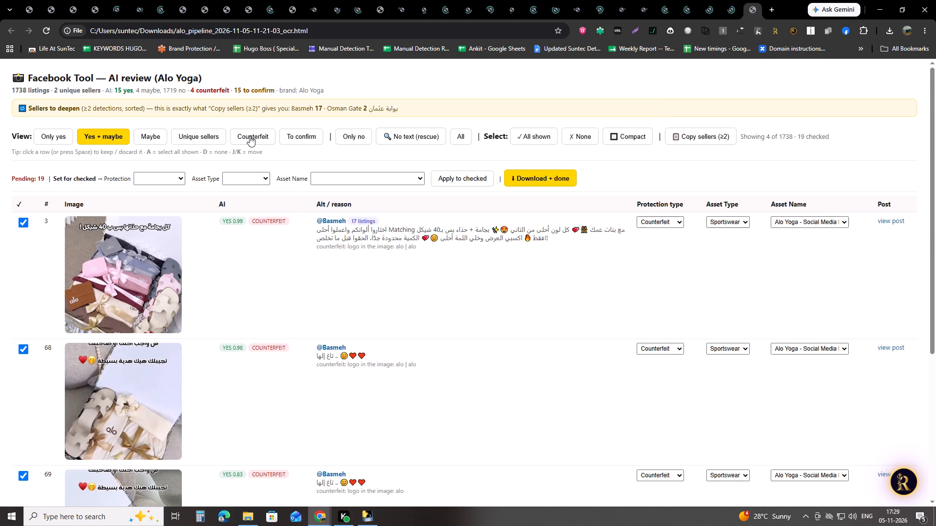
triple_click(250, 136)
triple_click(250, 139)
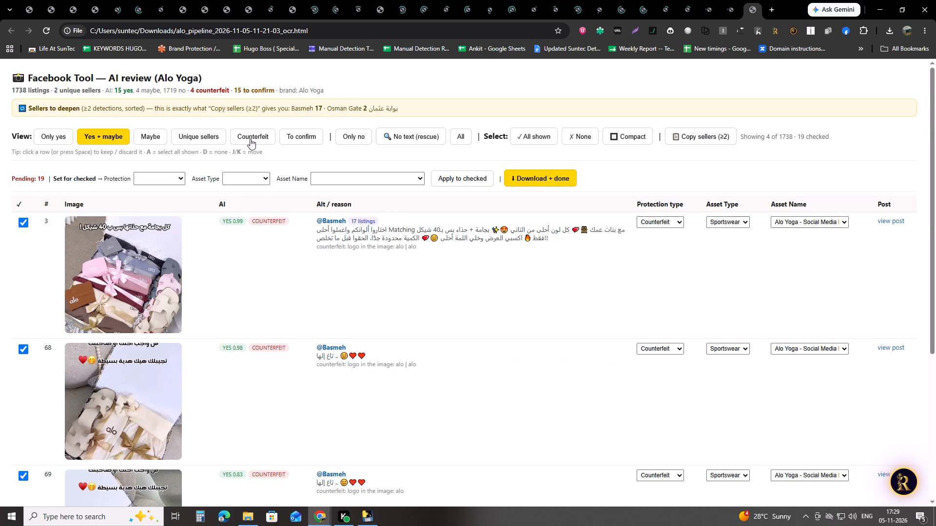
triple_click(250, 139)
scroll(251, 139, down, 7)
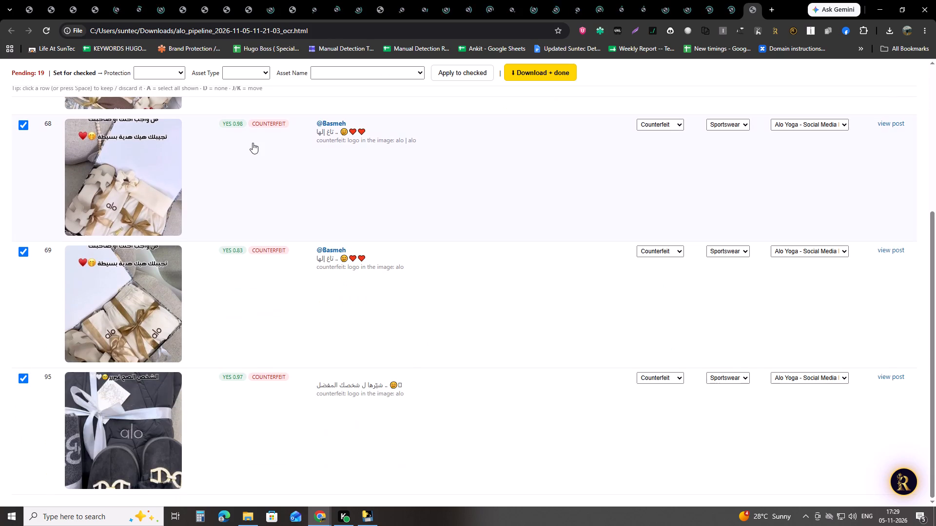
scroll(253, 142, down, 14)
scroll(253, 150, up, 7)
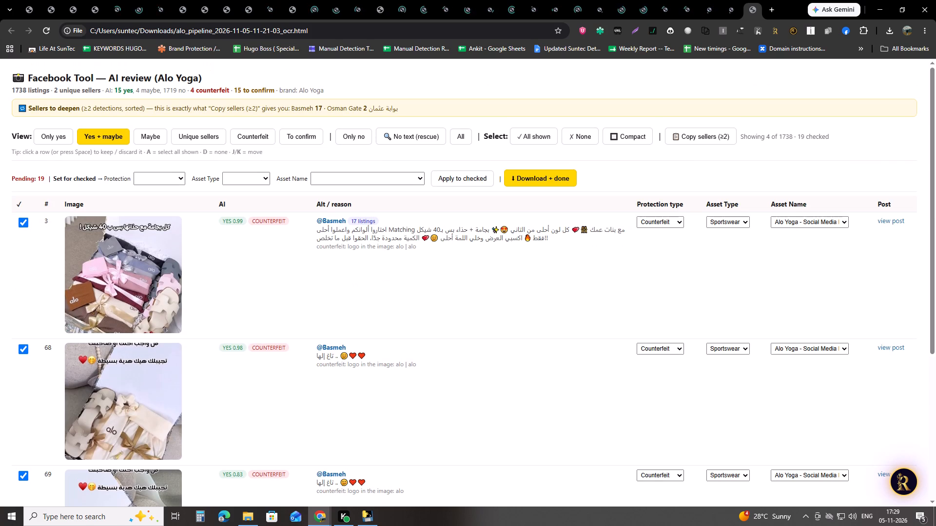
scroll(253, 154, down, 1)
scroll(251, 155, up, 12)
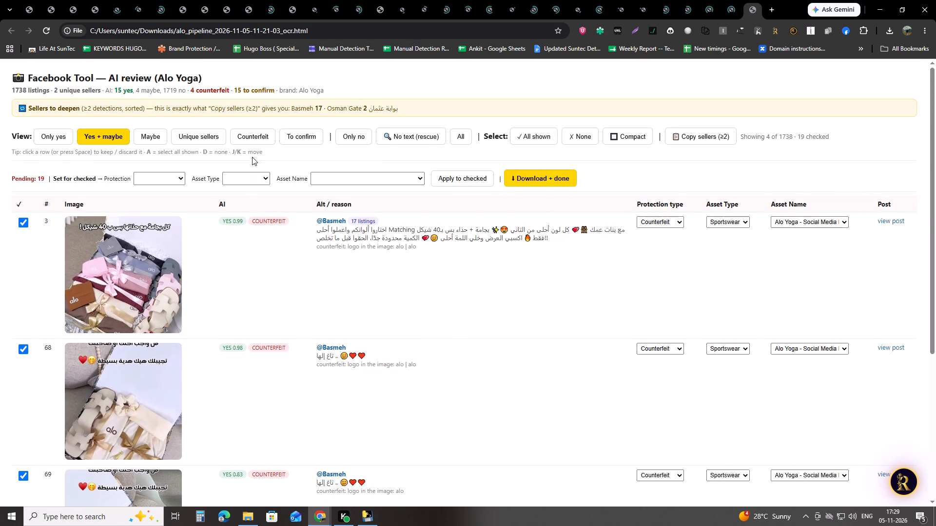
scroll(252, 157, up, 1)
double_click(253, 139)
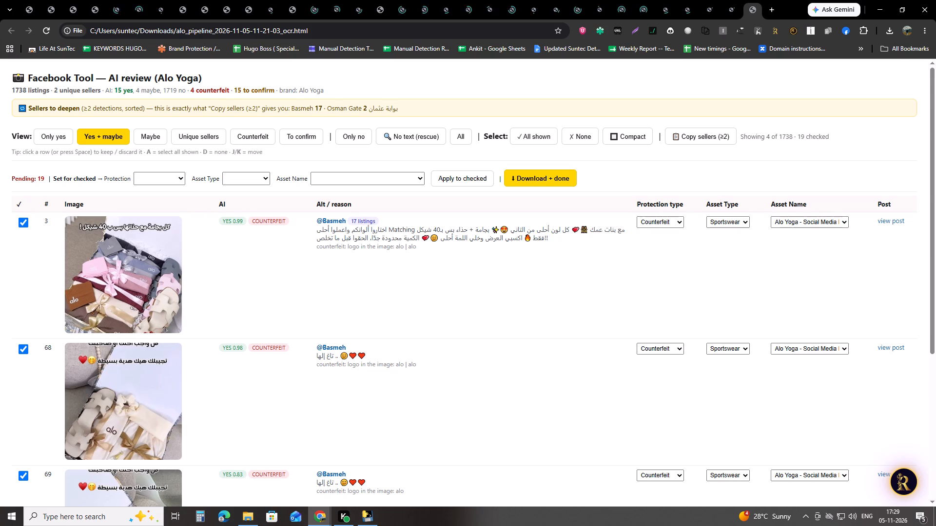
Select the full file address of the Alo Yoga AI review report.
triple_click(191, 31)
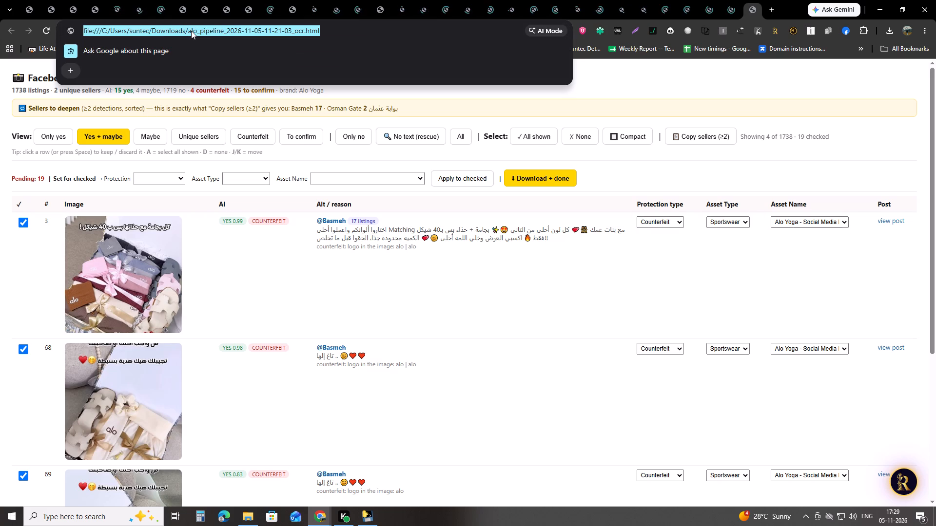
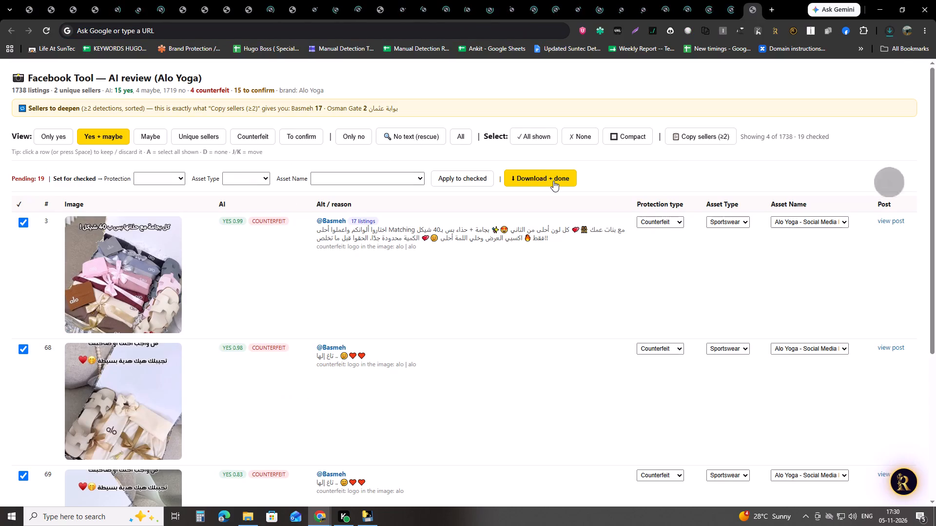
Leave the Facebook review report and cancel the proxy sign-in request on the Save Time Underground product tab.
click(752, 9)
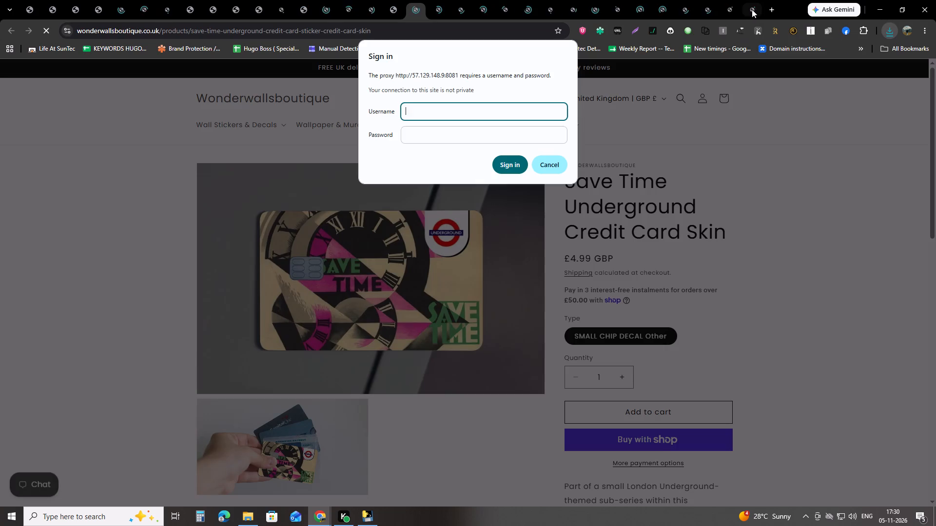
click(539, 162)
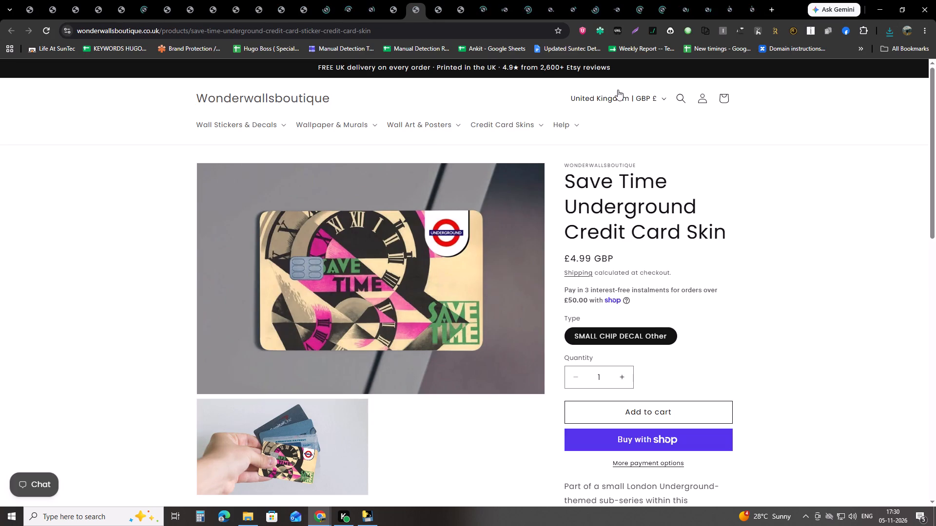
Launch the URL list extension from the Save Time Underground product tab to collect the current window's tab addresses.
key(ctrl+shift+Tab)
key(ctrl+Tab)
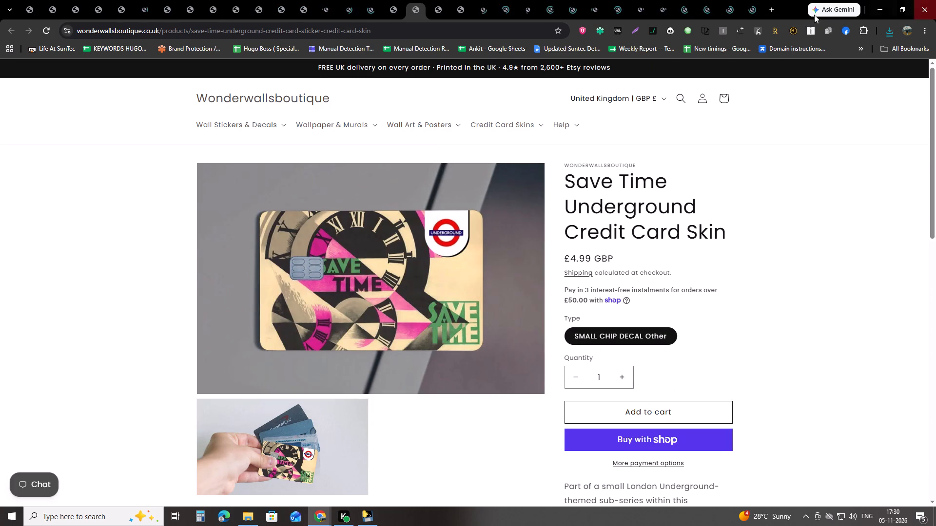
click(613, 37)
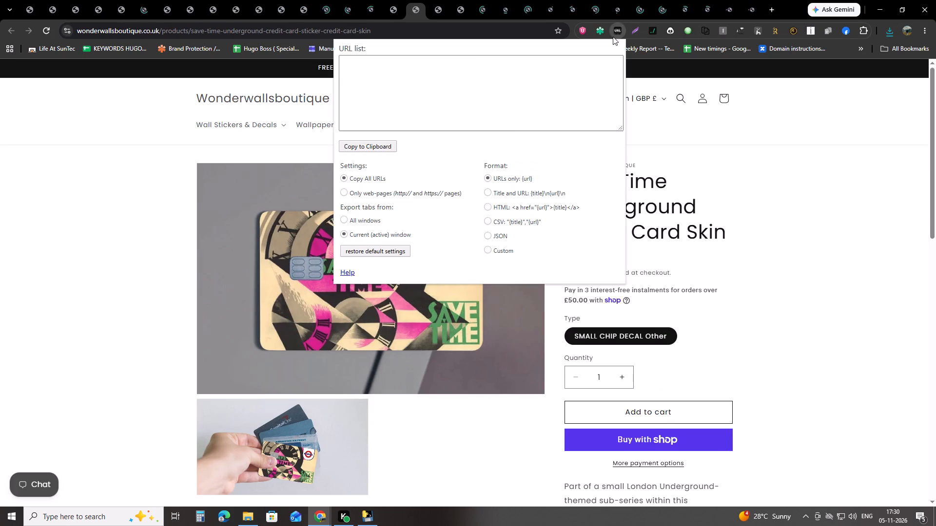
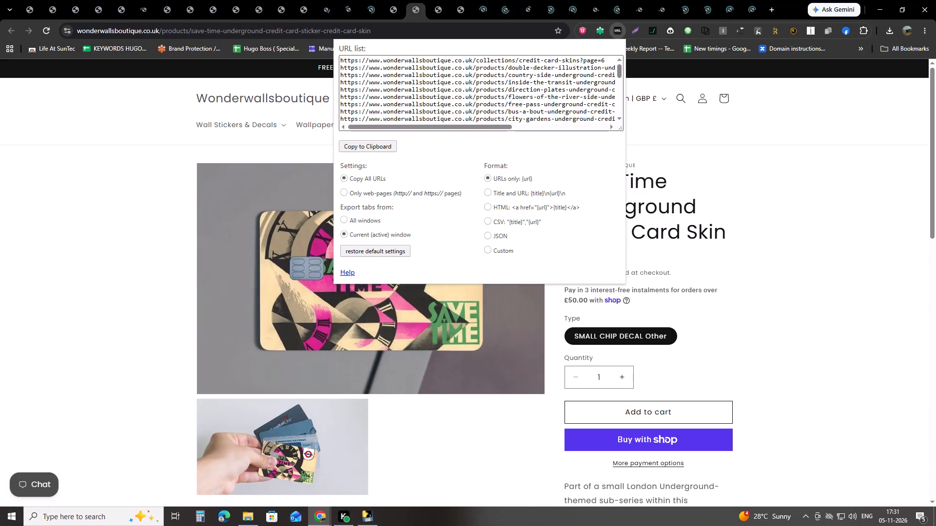
Copy the list of all open tab URLs from the current window to the clipboard.
triple_click(357, 149)
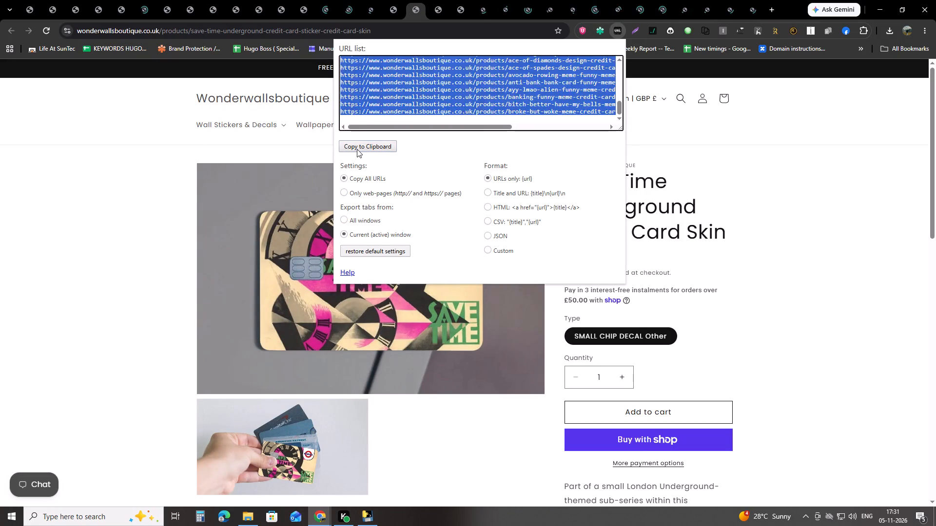
triple_click(357, 149)
triple_click(357, 149)
click(357, 149)
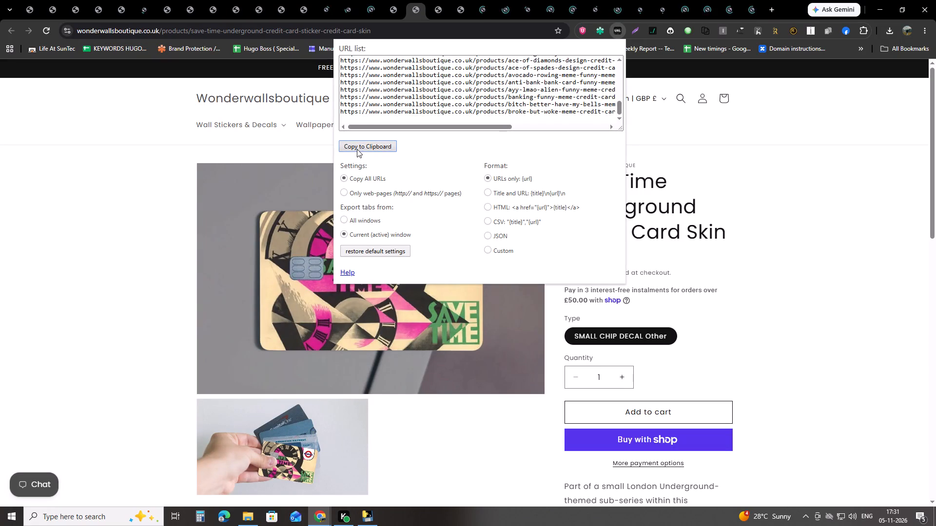
double_click(357, 149)
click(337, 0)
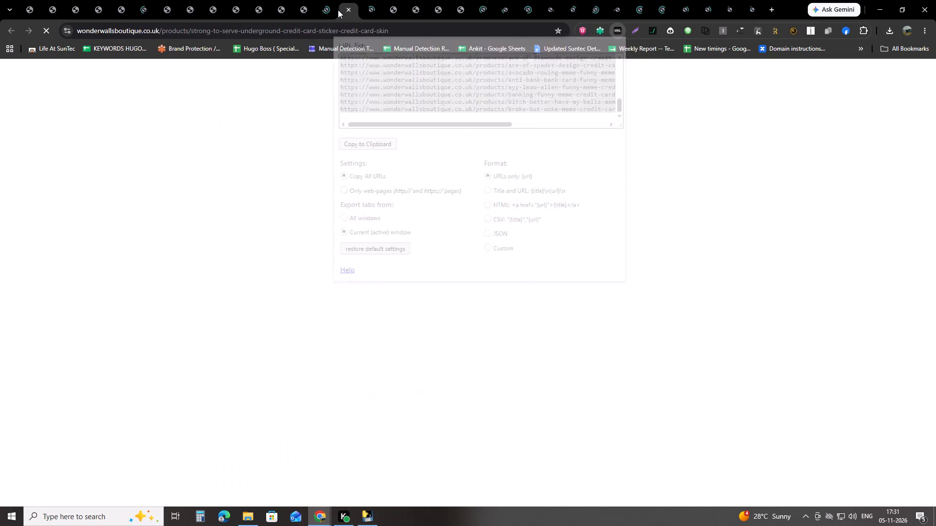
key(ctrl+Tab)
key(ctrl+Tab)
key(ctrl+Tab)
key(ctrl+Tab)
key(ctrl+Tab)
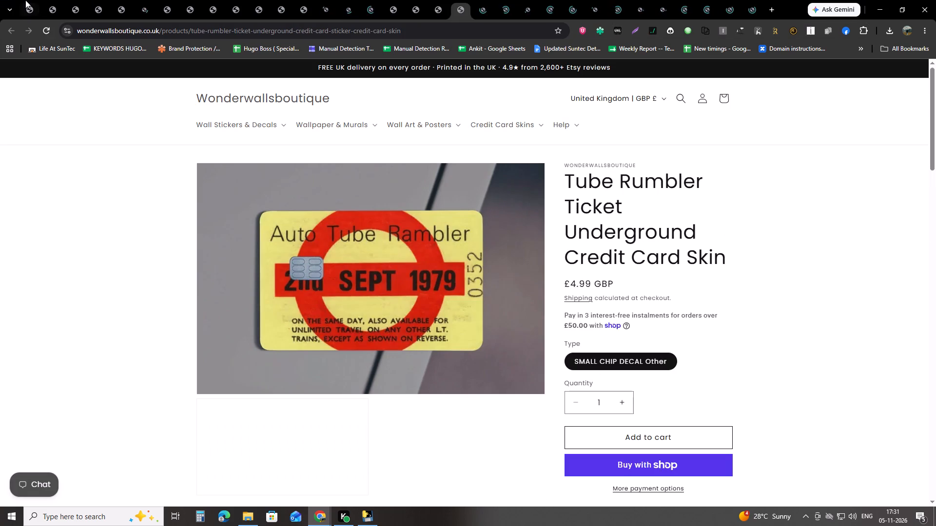
Return to the credit card skins collection tab on page 6 and close all product tabs that follow it.
click(26, 0)
right_click(25, 17)
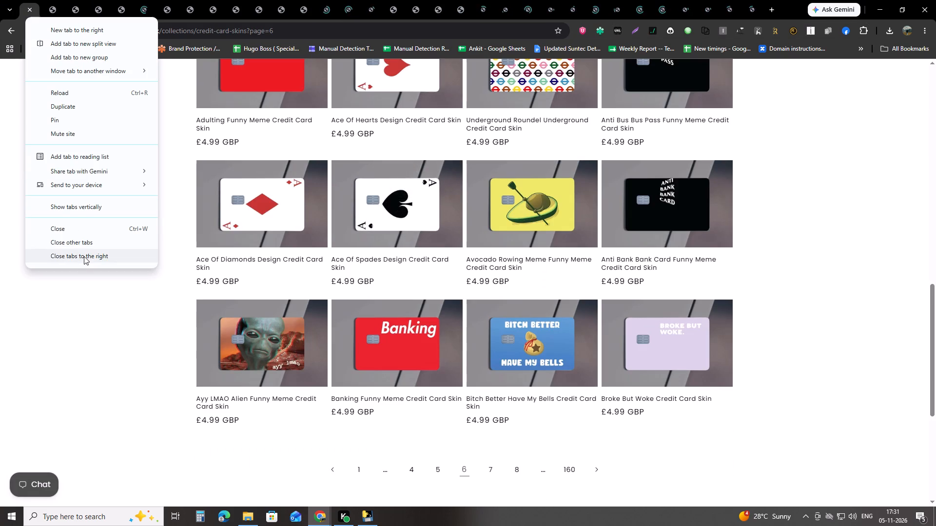
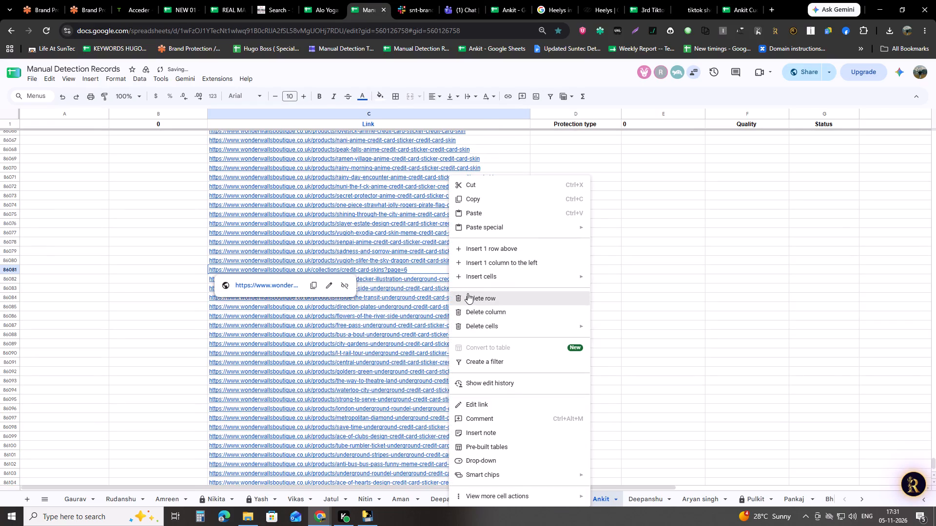
Delete the row holding the page 6 collection URL and select the first empty Link cell below the pasted product URLs.
key(alt+Return)
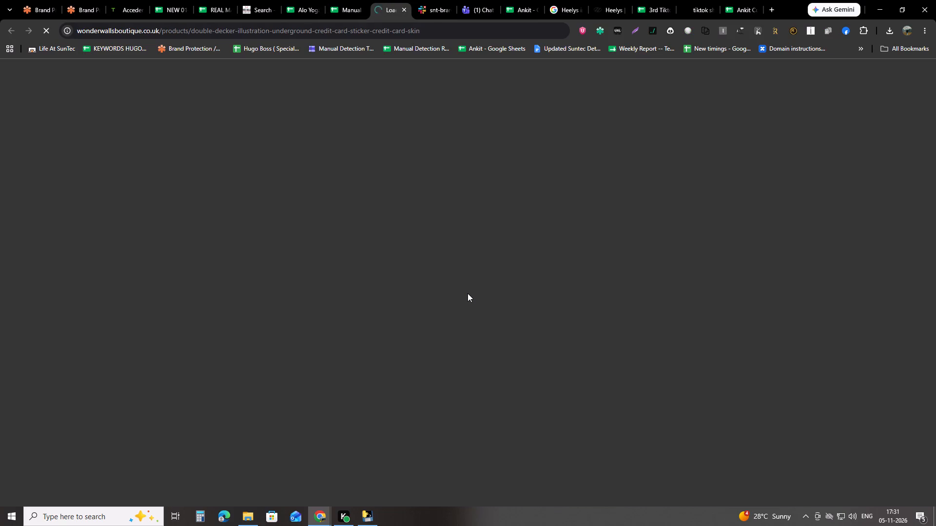
key(ctrl+w)
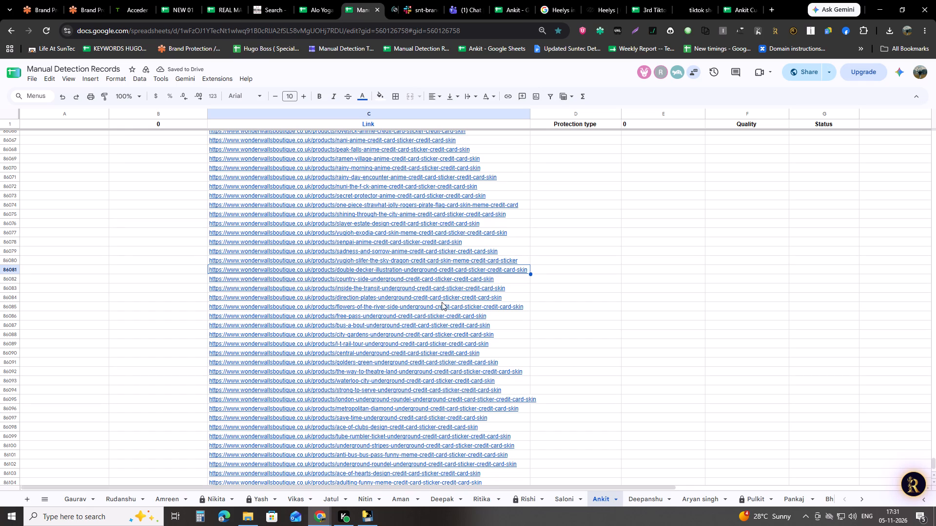
key(ctrl+space)
scroll(443, 302, down, 6)
click(448, 272)
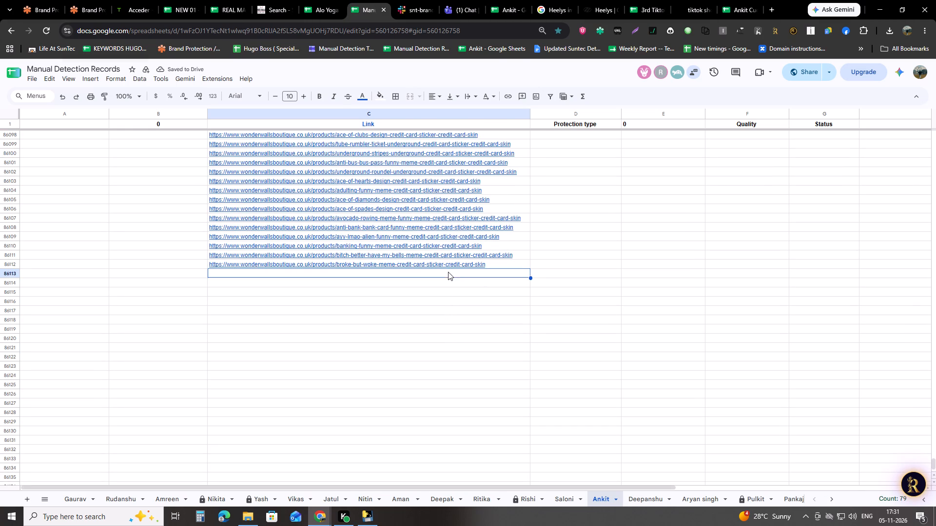
In the Wonderwallsboutique window, go to collection page 7 and open the eight products in its first two rows in background tabs.
key(alt+Tab)
click(491, 471)
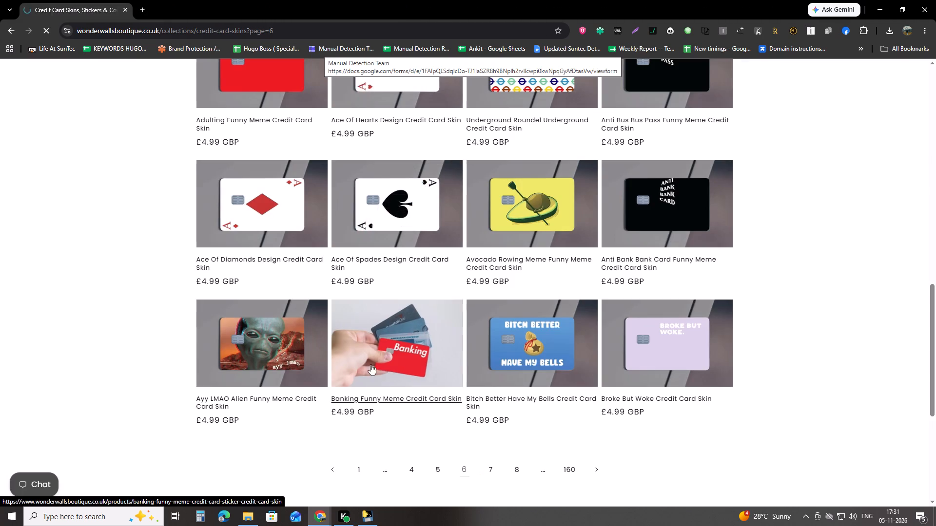
scroll(291, 275, down, 9)
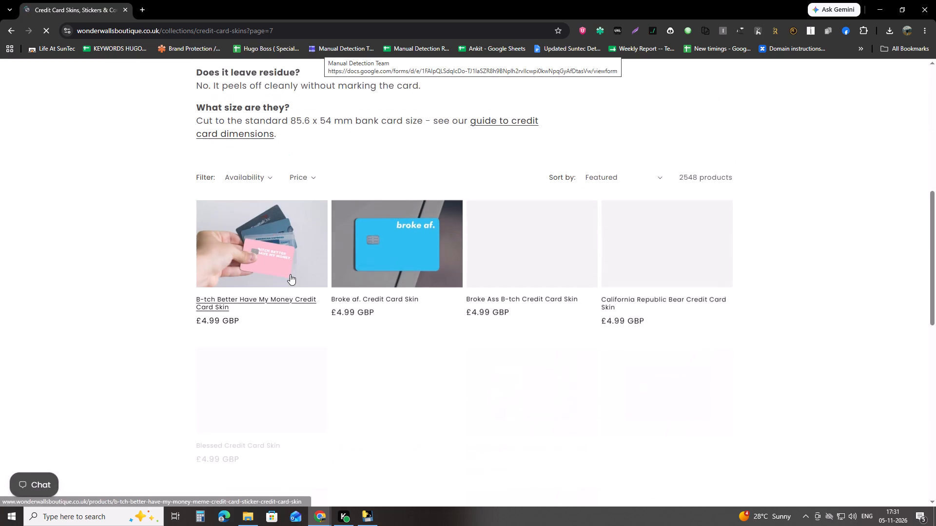
key(ctrl+f)
ctrl+click(254, 218)
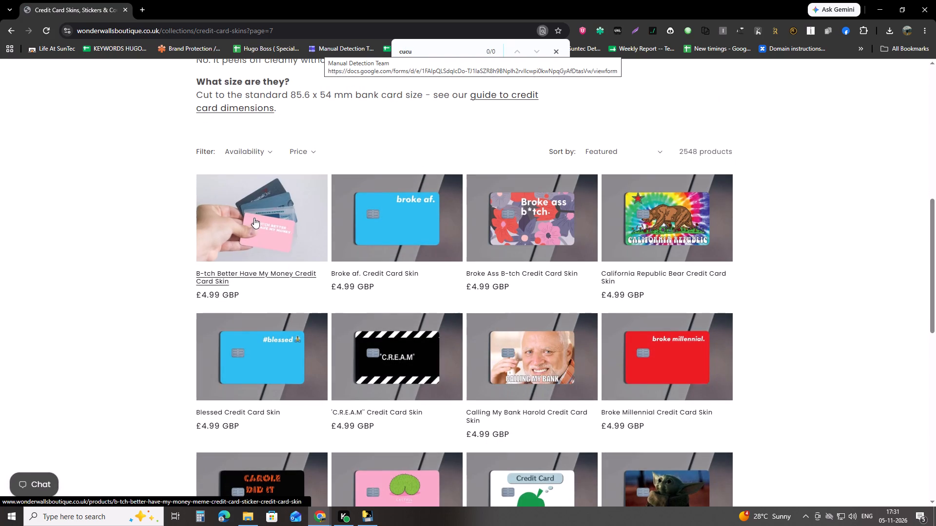
ctrl+click(390, 234)
ctrl+click(512, 243)
ctrl+click(646, 226)
scroll(771, 282, down, 4)
ctrl+click(712, 164)
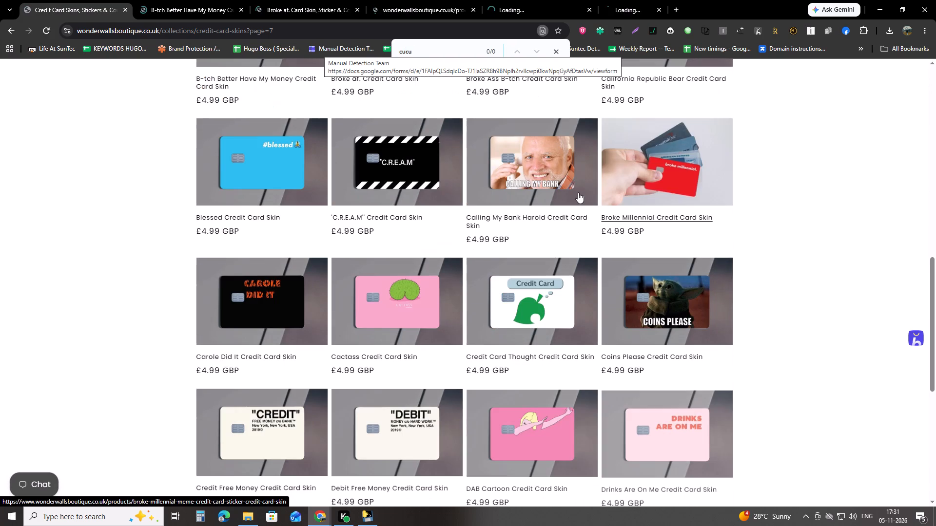
ctrl+click(537, 182)
ctrl+click(416, 161)
ctrl+click(292, 177)
Open the eight products in page 7's last two rows, Carole Did It through Drinks Are On Me, in background tabs.
scroll(259, 200, down, 2)
ctrl+click(257, 196)
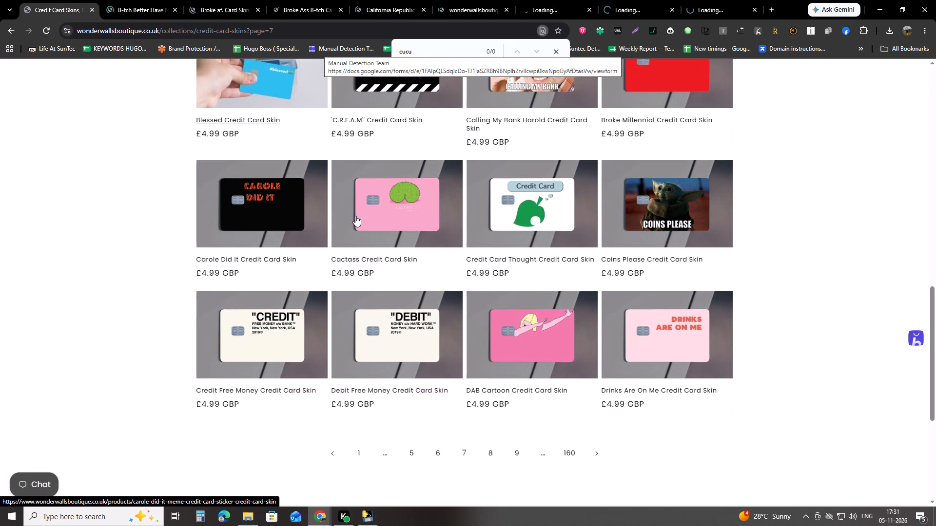
ctrl+click(447, 214)
ctrl+click(510, 212)
ctrl+click(624, 209)
scroll(750, 273, down, 2)
ctrl+click(675, 227)
ctrl+click(507, 255)
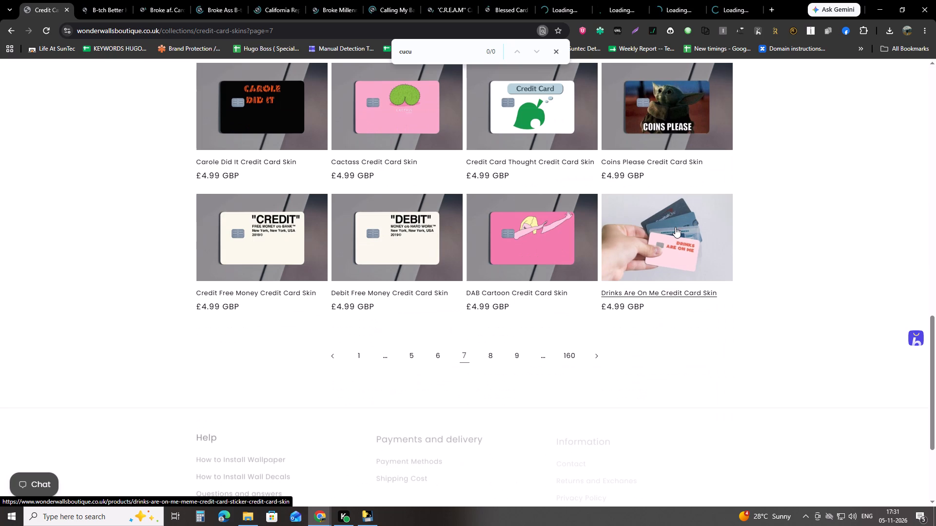
ctrl+click(420, 235)
ctrl+click(263, 242)
Go to collection page 8 and open the eight products in its first two rows in background tabs.
click(488, 362)
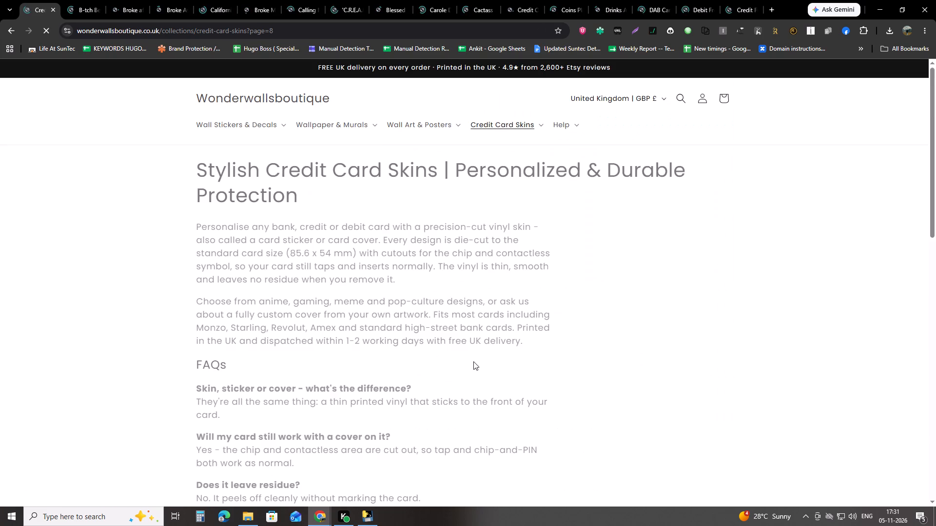
scroll(374, 328, down, 6)
scroll(236, 276, down, 2)
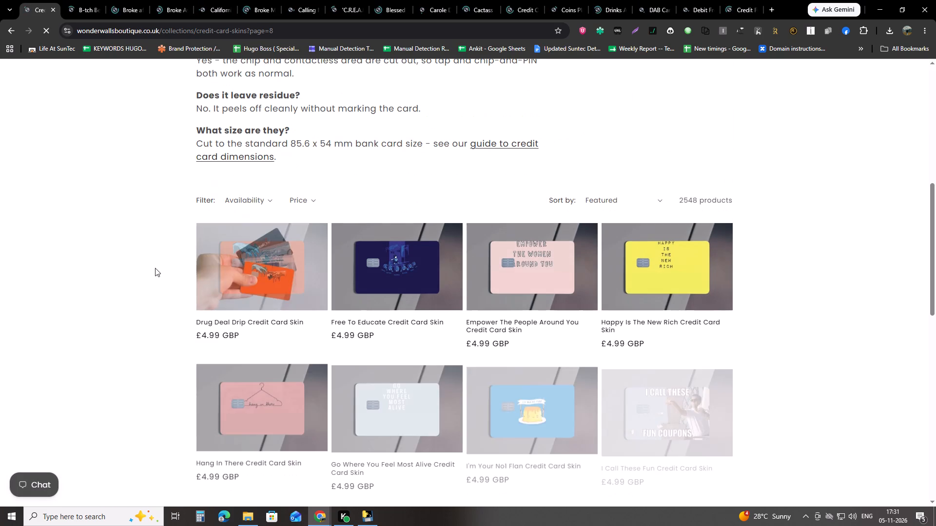
key(ctrl+f)
scroll(95, 242, down, 1)
ctrl+click(213, 214)
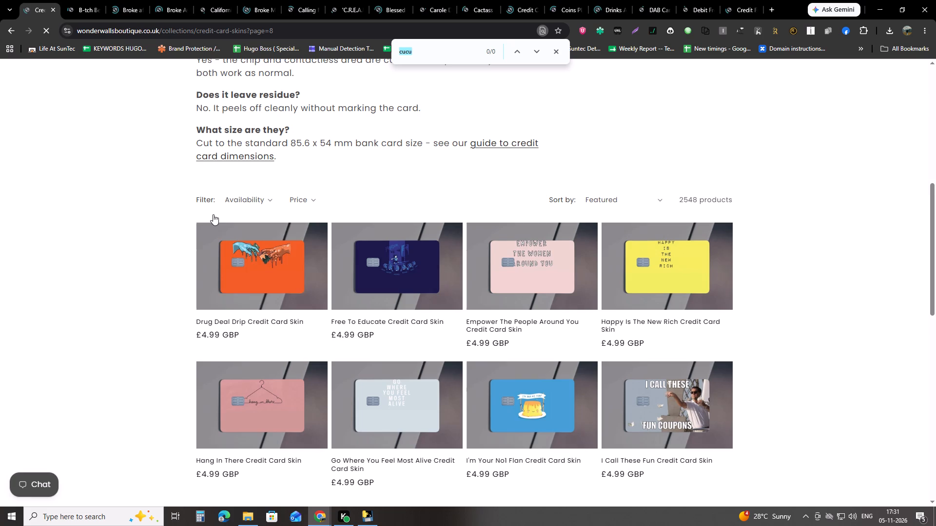
ctrl+click(383, 228)
ctrl+click(520, 224)
ctrl+click(649, 232)
scroll(868, 294, down, 2)
ctrl+click(693, 247)
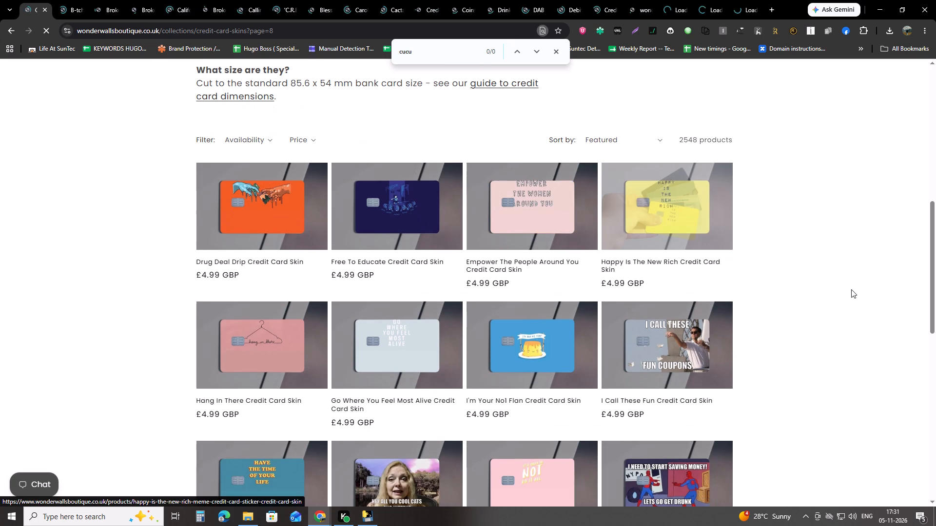
ctrl+click(549, 256)
ctrl+click(377, 257)
ctrl+click(272, 257)
Open the eight products in page 8's last two rows, Have The Time Of Your Life through Leopards & Leaves, in background tabs.
scroll(164, 270, down, 2)
ctrl+click(288, 291)
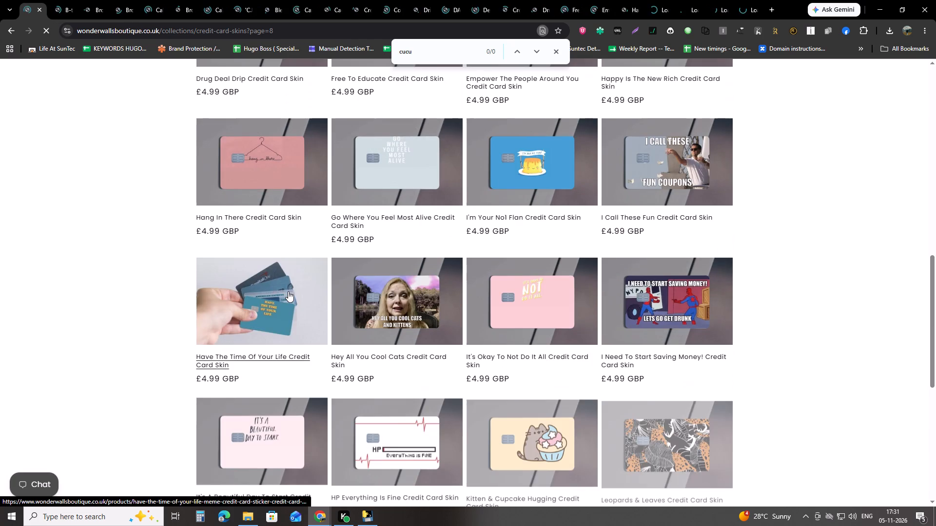
ctrl+click(400, 303)
ctrl+click(539, 305)
ctrl+click(698, 317)
scroll(787, 342, down, 3)
ctrl+click(673, 298)
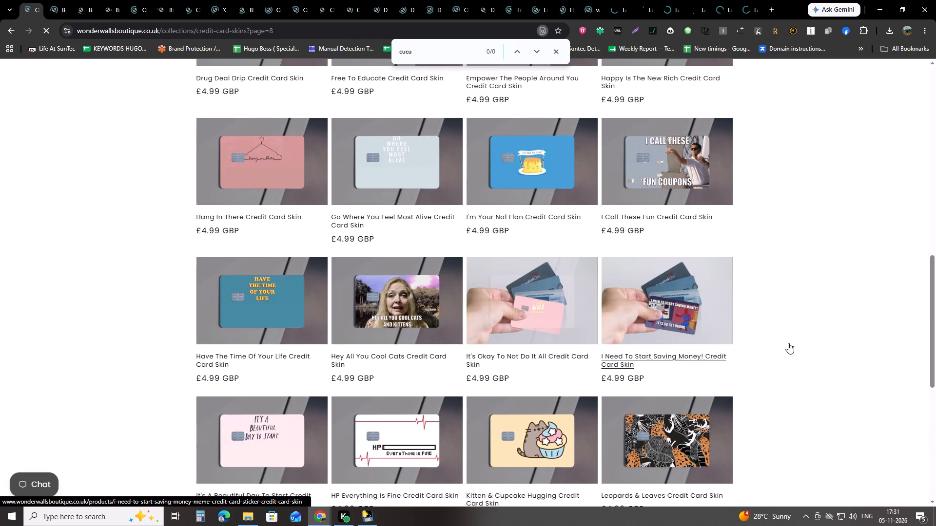
ctrl+click(561, 303)
ctrl+click(393, 288)
ctrl+click(244, 297)
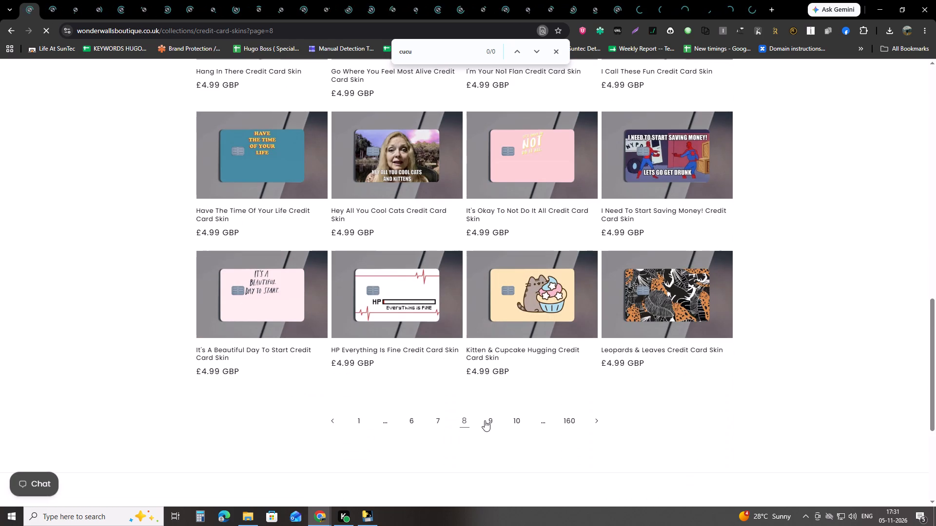
Go to collection page 9 and open the eight products in its first two rows in background tabs.
click(485, 420)
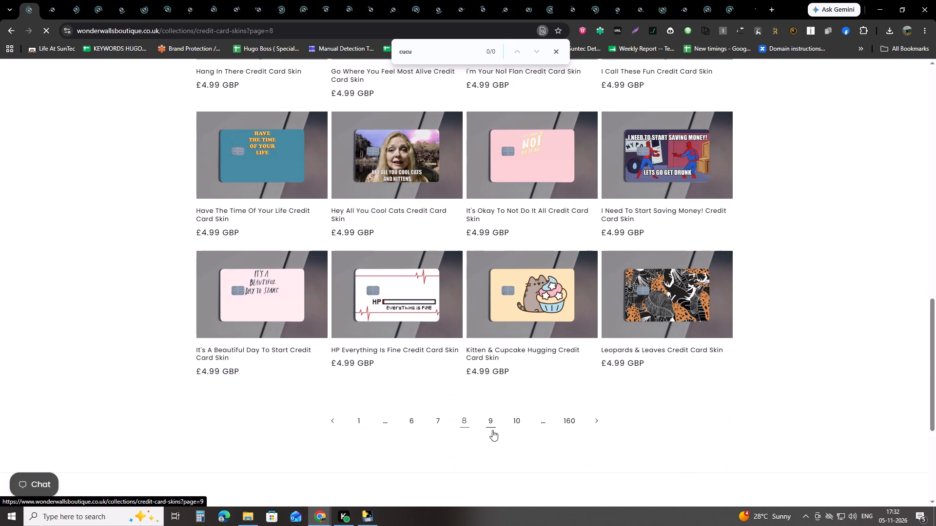
scroll(388, 356, down, 5)
key(ctrl+f)
scroll(330, 323, down, 3)
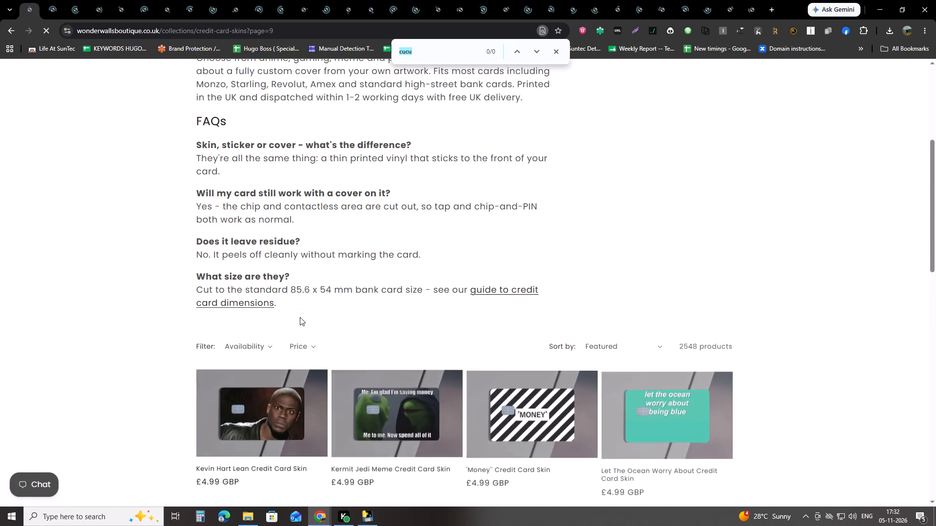
scroll(62, 317, down, 2)
ctrl+click(237, 177)
ctrl+click(370, 178)
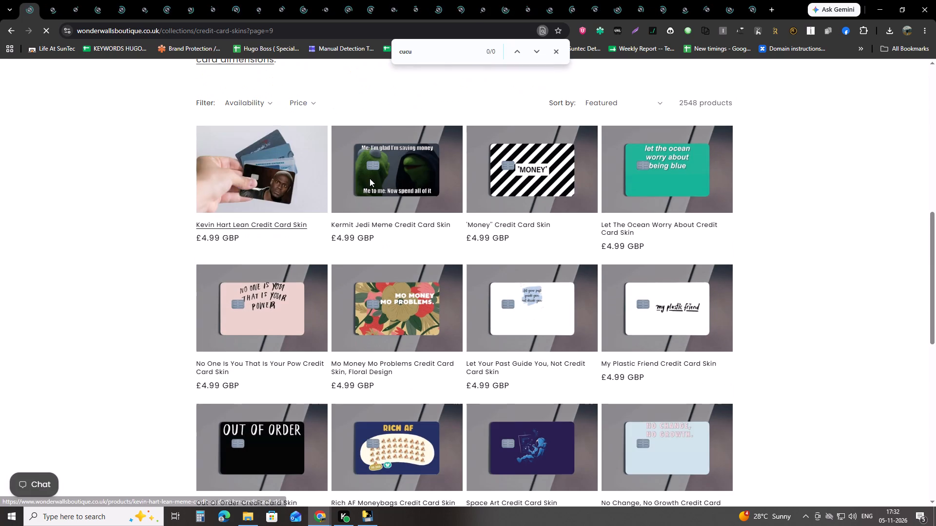
ctrl+click(541, 186)
ctrl+click(643, 166)
scroll(720, 245, down, 2)
ctrl+click(687, 202)
ctrl+click(514, 222)
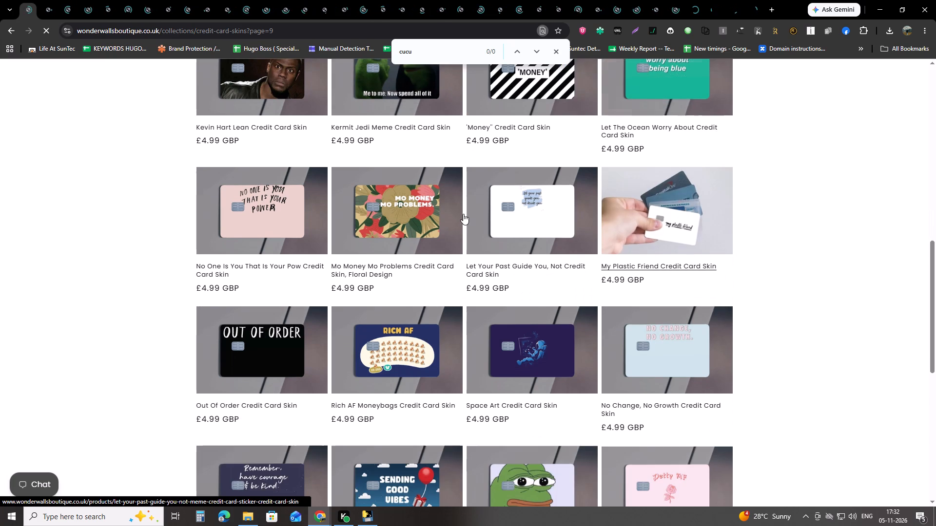
ctrl+click(436, 207)
ctrl+click(269, 208)
Open the eight products in page 9's last two rows, Out Of Order through Petty AF, in background tabs.
scroll(148, 244, down, 2)
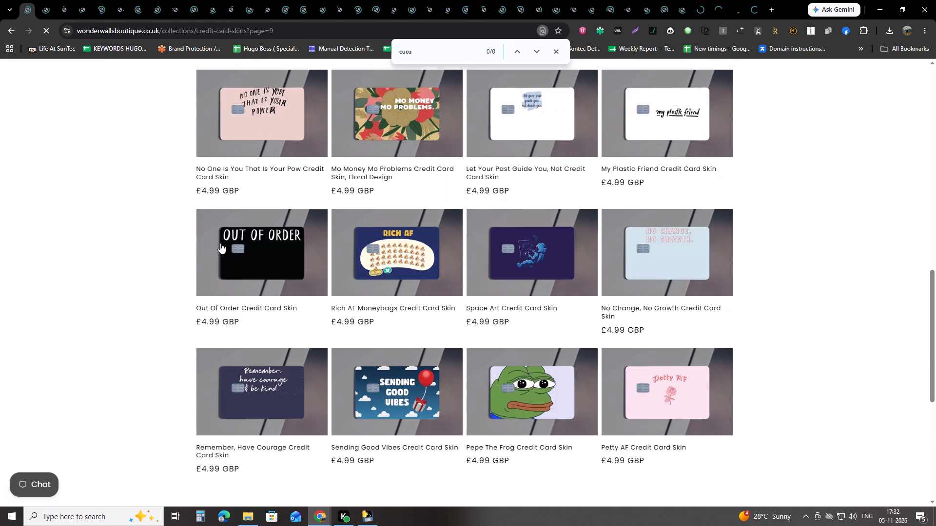
ctrl+click(231, 233)
ctrl+click(408, 243)
ctrl+click(531, 247)
ctrl+click(640, 256)
scroll(818, 311, down, 1)
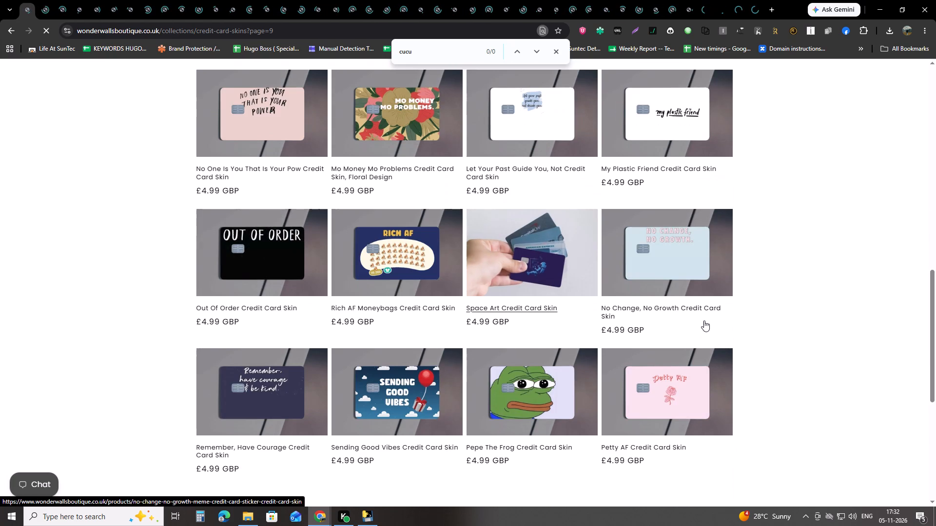
ctrl+click(704, 320)
ctrl+click(537, 338)
ctrl+click(392, 340)
ctrl+click(240, 340)
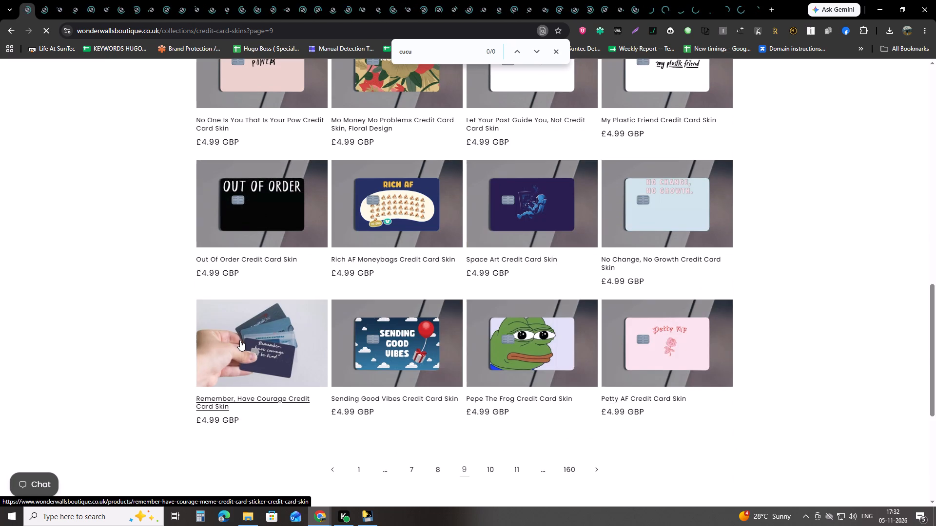
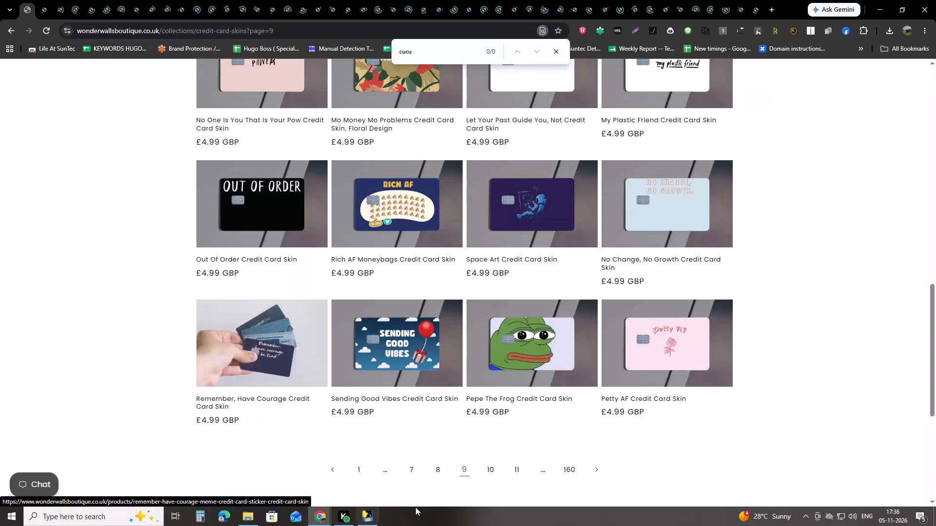
Go to collection page 10 and open the eight products in its first two rows in background tabs.
click(489, 478)
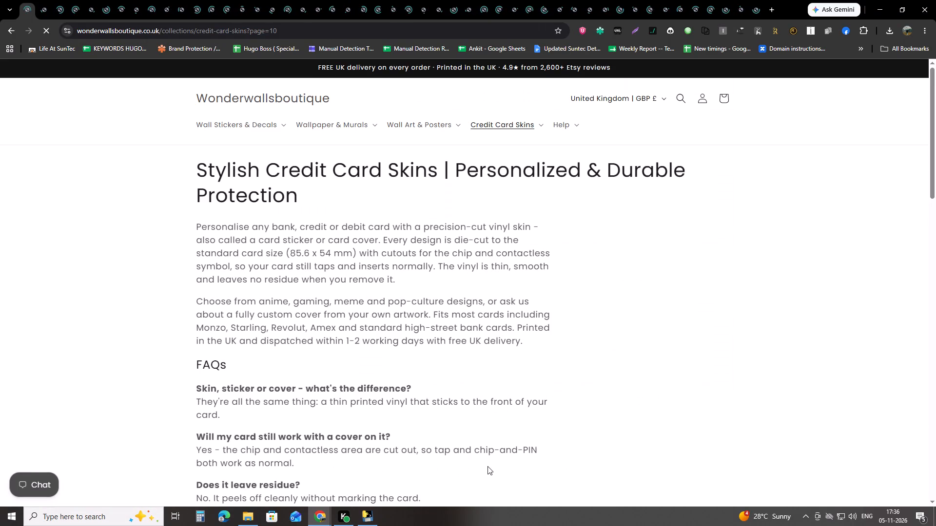
scroll(448, 473, down, 5)
scroll(413, 307, up, 1)
scroll(296, 8, down, 3)
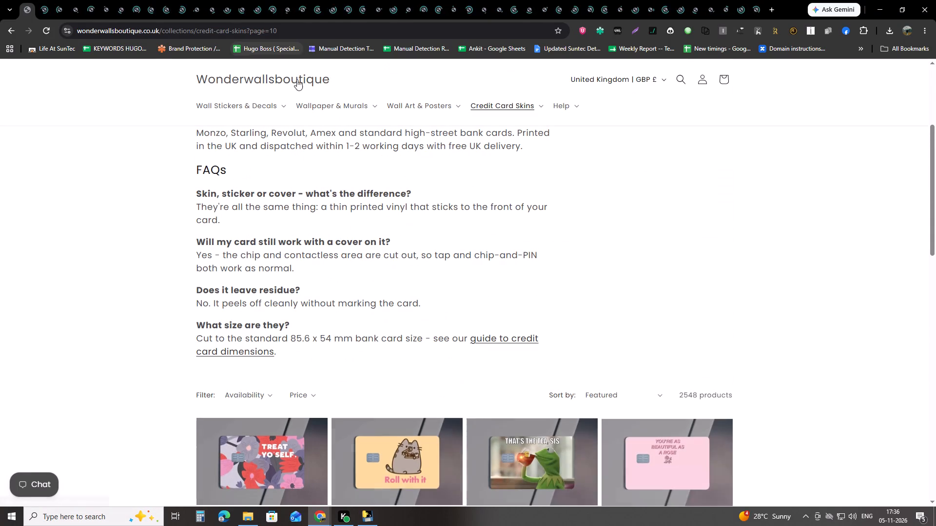
scroll(319, 31, down, 4)
key(ctrl+f)
scroll(380, 116, down, 7)
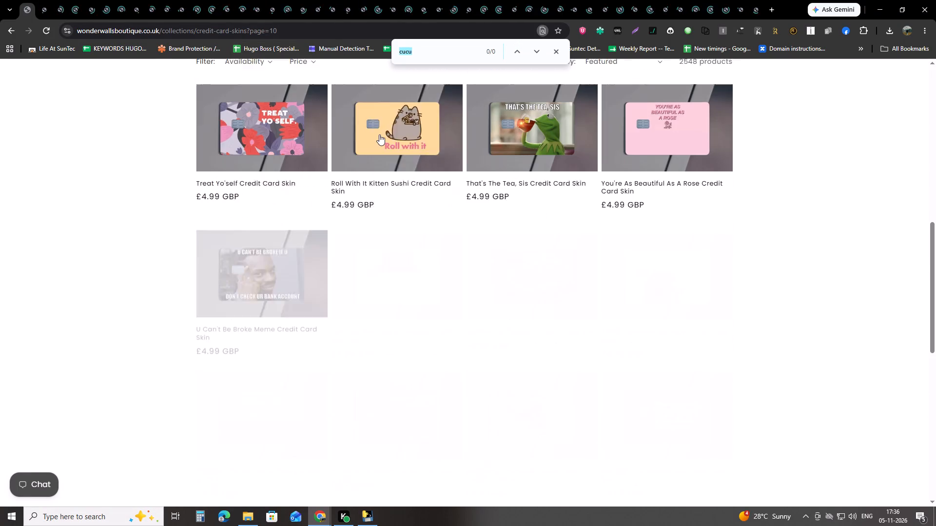
ctrl+click(272, 115)
ctrl+click(401, 130)
ctrl+click(518, 129)
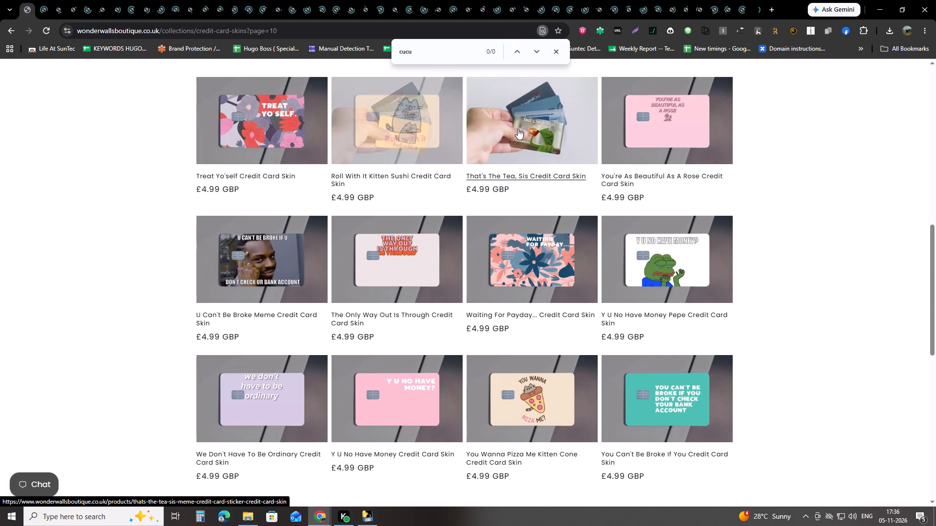
ctrl+click(661, 117)
ctrl+click(659, 238)
ctrl+click(528, 258)
ctrl+click(406, 249)
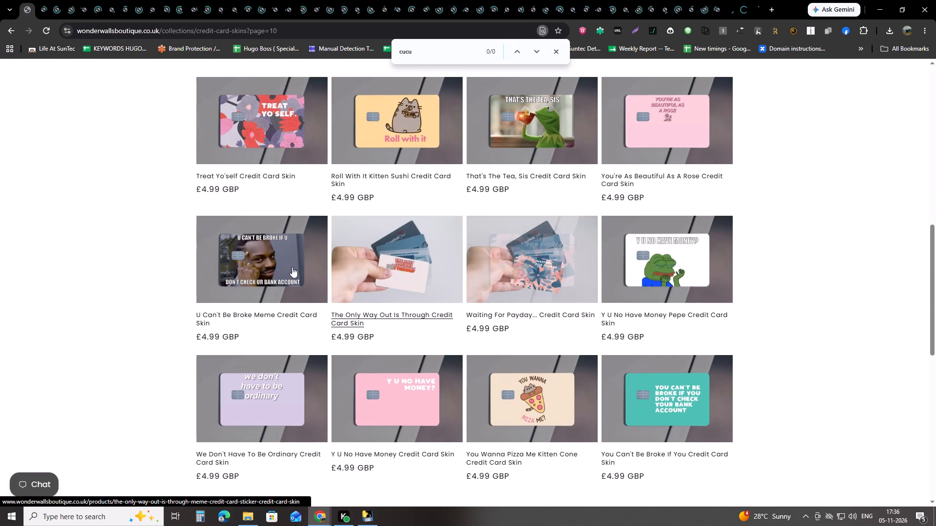
ctrl+click(292, 265)
Open the eight products in page 10's last two rows, We Don't Have To Be Ordinary through Pikachu Pokemon, in background tabs.
scroll(278, 269, down, 2)
ctrl+click(262, 292)
ctrl+click(398, 296)
ctrl+click(527, 301)
ctrl+click(637, 294)
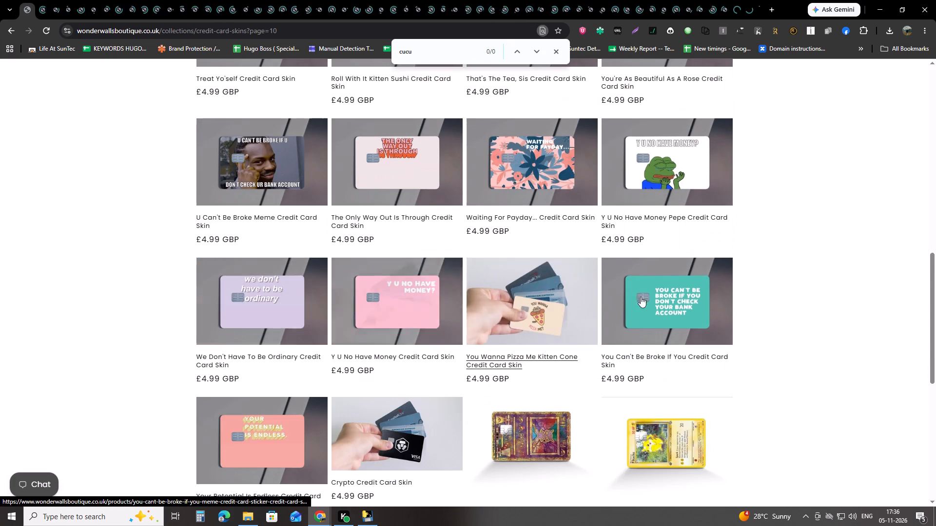
scroll(670, 299, down, 2)
ctrl+click(662, 357)
ctrl+click(534, 338)
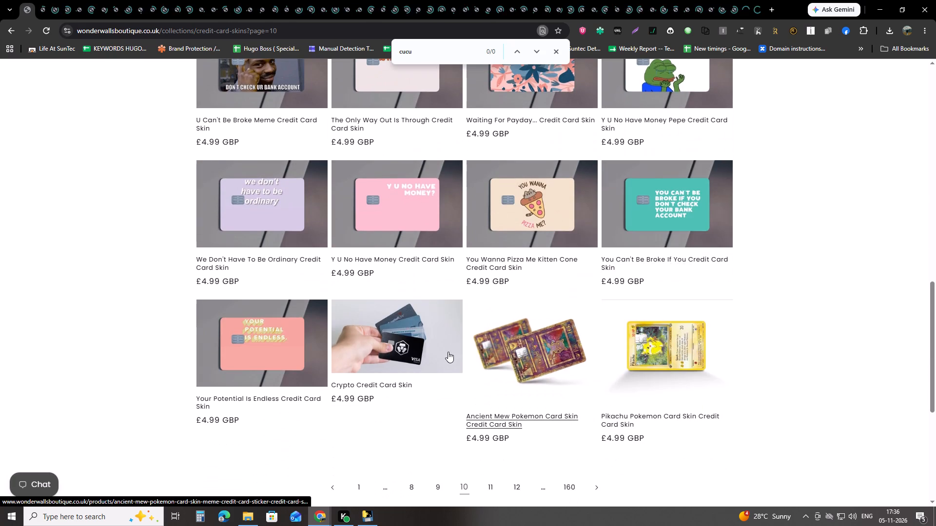
ctrl+click(408, 340)
ctrl+click(299, 339)
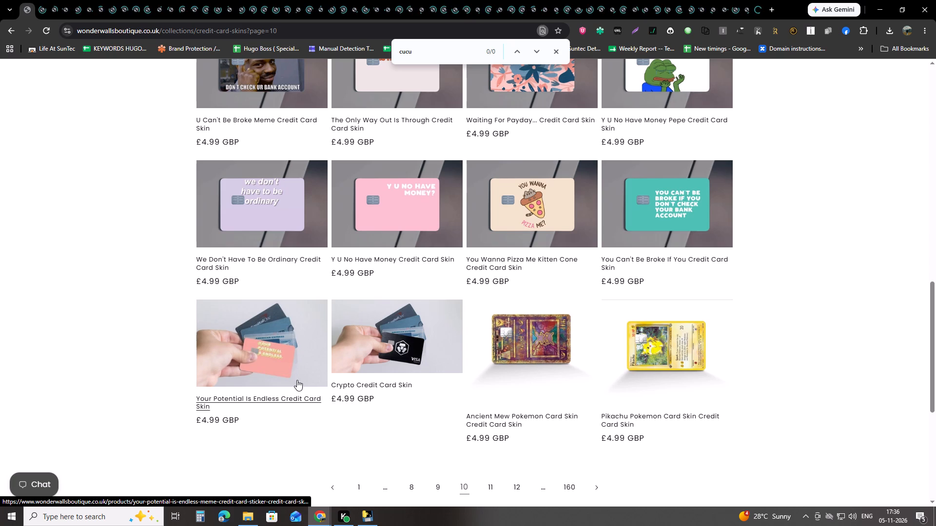
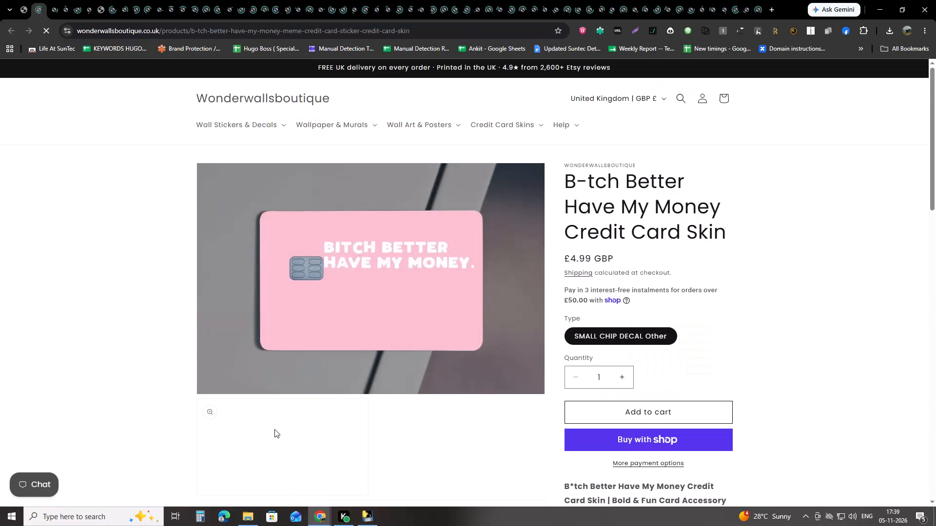
Switch to the opened product tabs and launch the browser extension for collecting the open tabs' URLs.
key(ctrl+Tab)
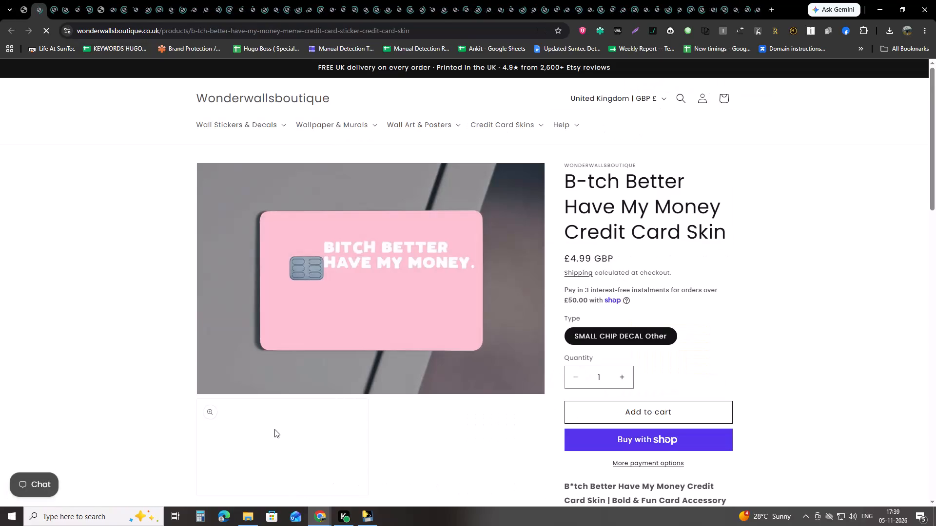
key(ctrl+Tab)
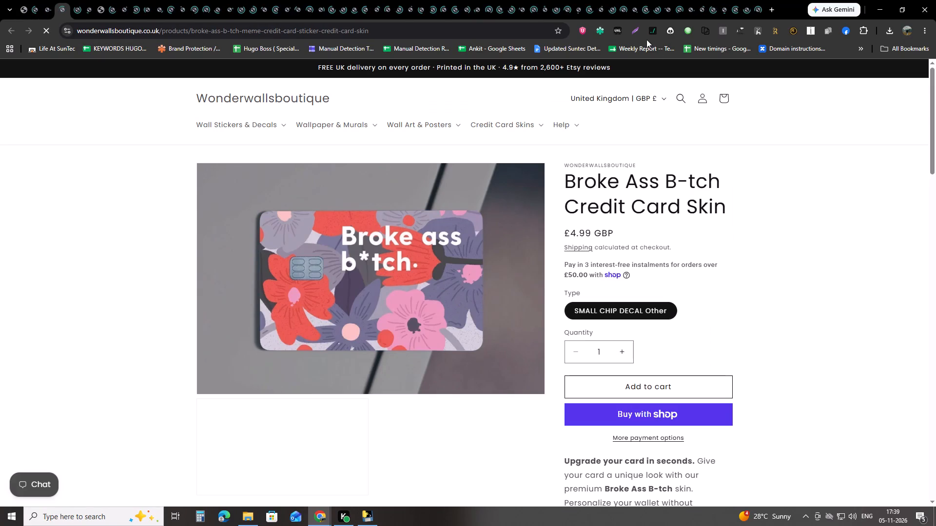
click(618, 33)
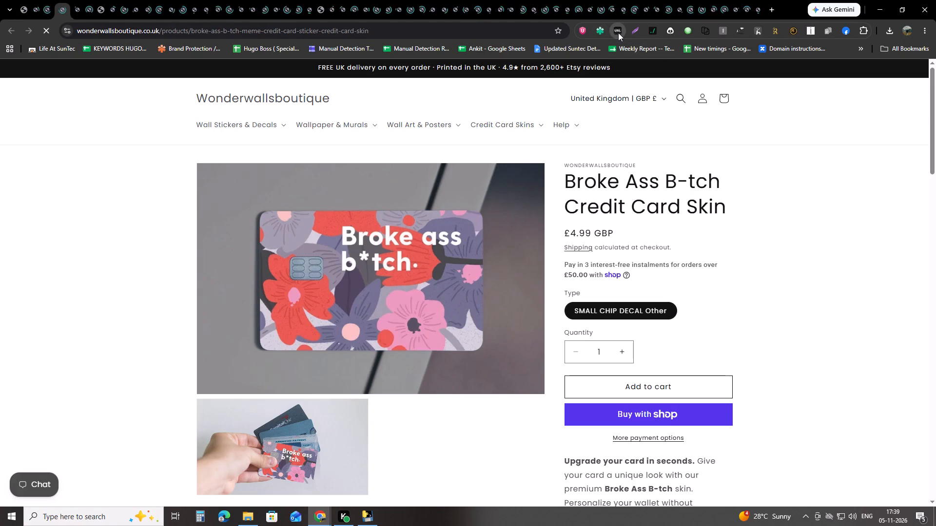
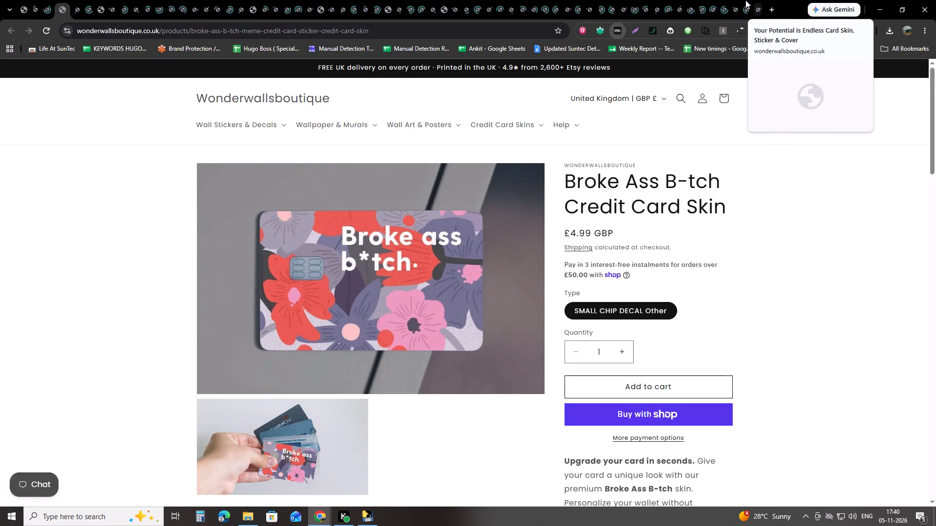
Switch to the opened product tab for the You're As Beautiful As A Rose Credit Card Skin.
click(628, 0)
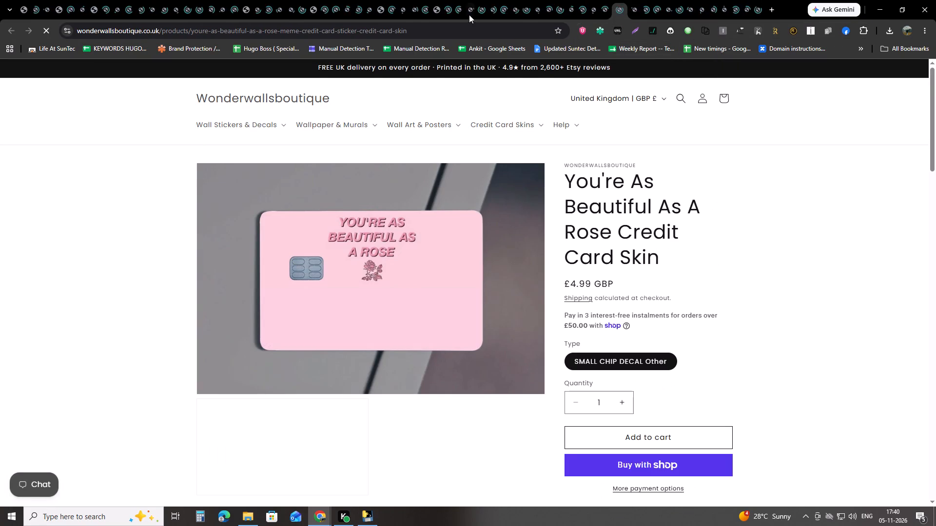
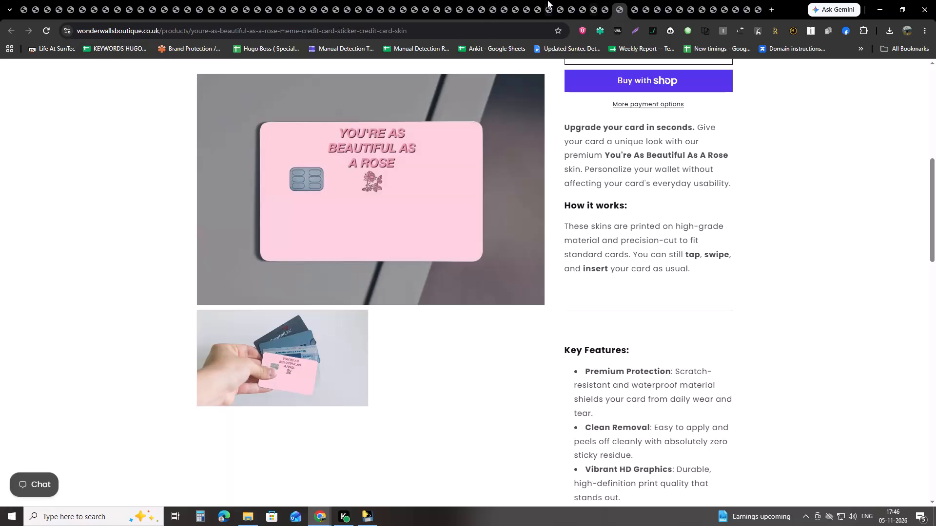
Bring up the exportable URL list of all tabs open in the current browser window.
click(622, 32)
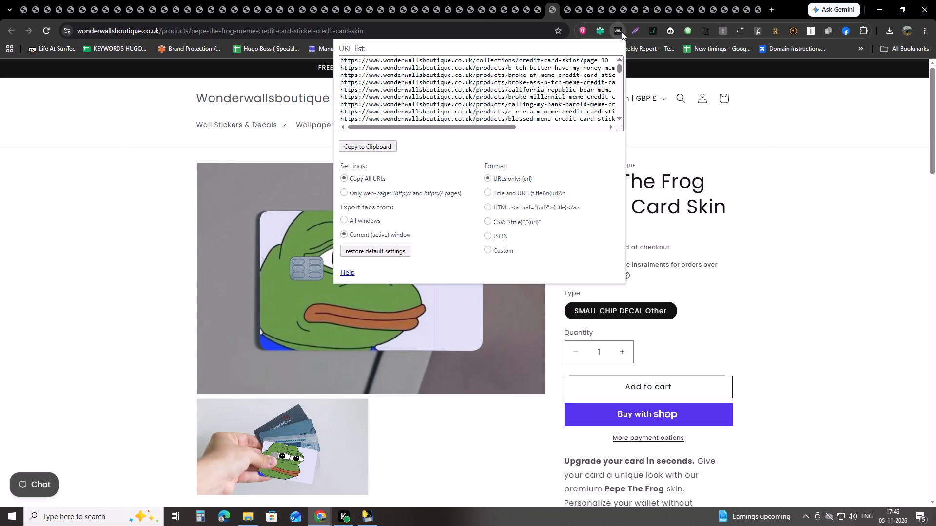
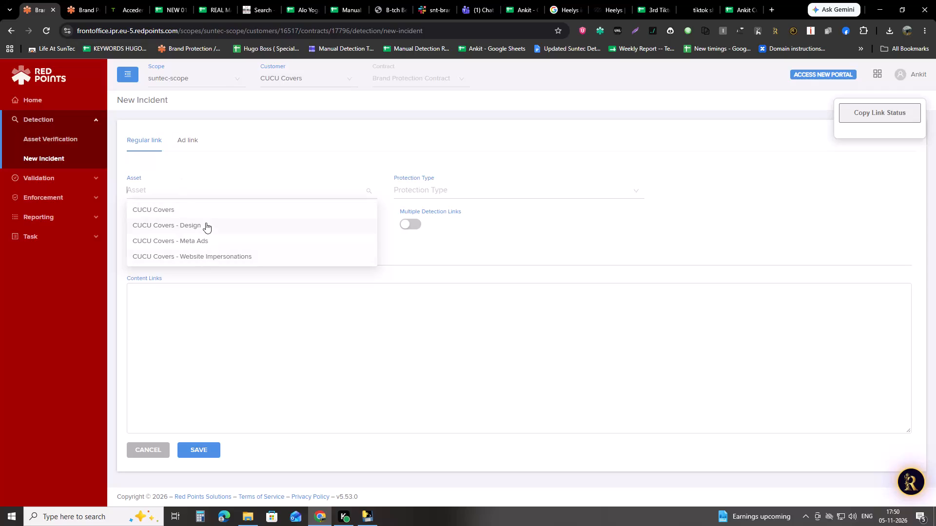
Set the new incident's asset to CUCU Covers - Design, protection type to Product replica, and enable Multiple Detection Links.
click(205, 223)
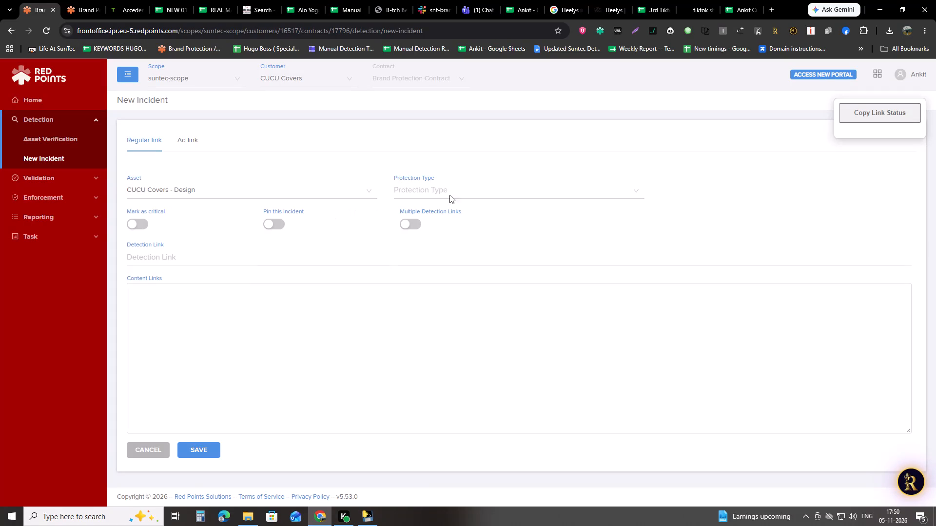
click(459, 189)
click(435, 253)
click(407, 223)
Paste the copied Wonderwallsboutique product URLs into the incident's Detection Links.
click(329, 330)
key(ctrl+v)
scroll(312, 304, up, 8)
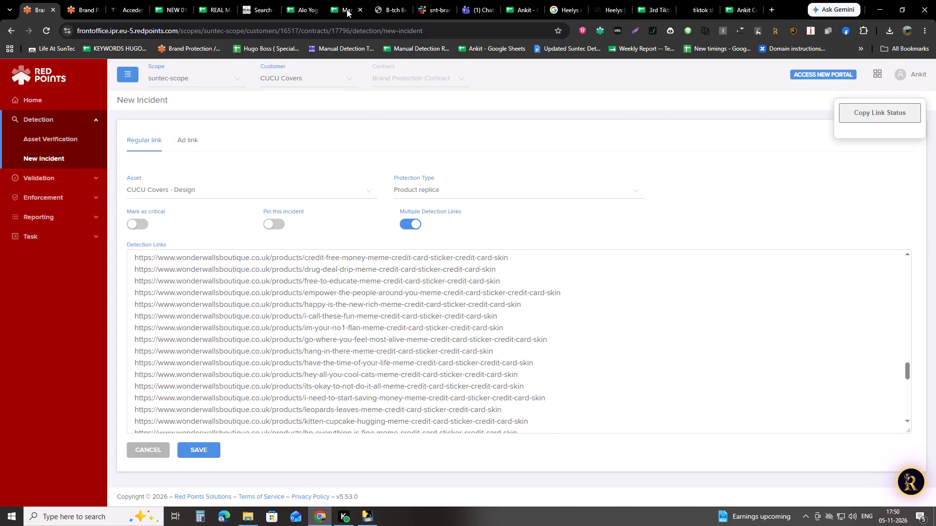
Replace the incident's Detection Links with the selected Wonderwallsboutique URLs copied from column C of the Manual Detection Records sheet.
click(347, 0)
scroll(322, 265, up, 17)
scroll(322, 266, up, 6)
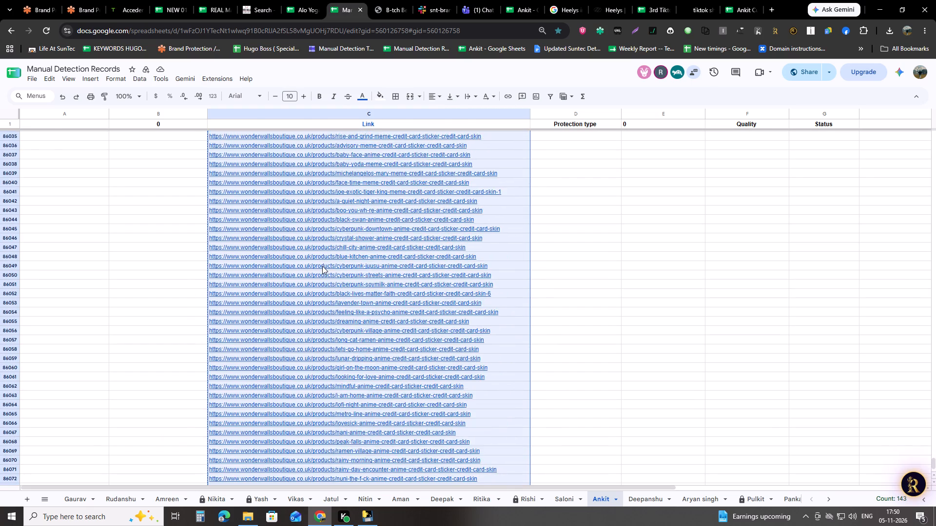
scroll(322, 266, up, 7)
key(ctrl+c)
key(ctrl+c)
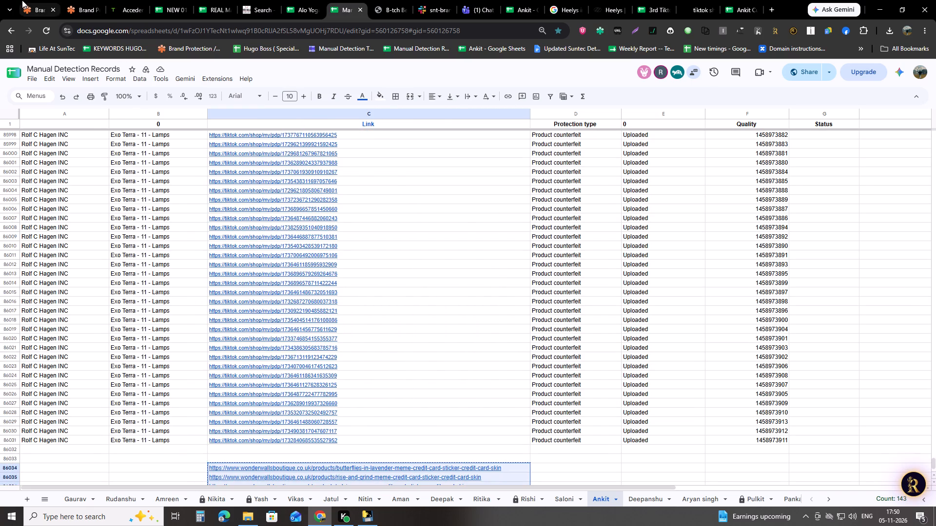
click(22, 0)
click(205, 304)
key(ctrl+a)
key(ctrl+v)
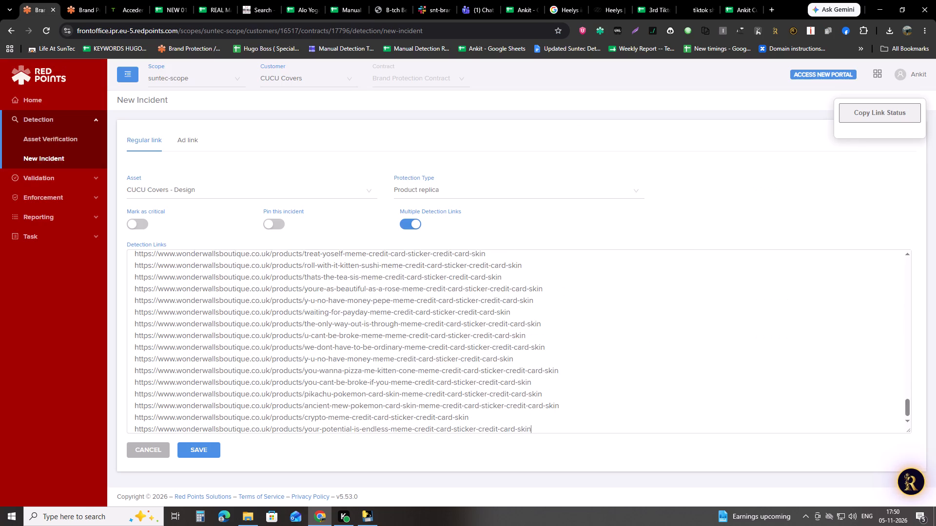
Open the first detection link, the butterflies-in-lavender-meme credit card skin product page, in a new tab.
scroll(291, 324, up, 20)
scroll(291, 324, up, 14)
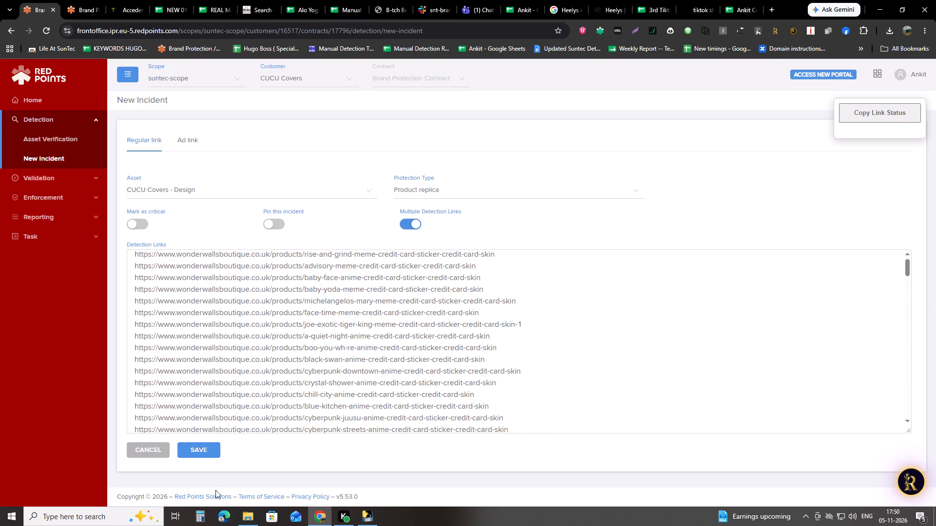
scroll(239, 390, up, 8)
triple_click(238, 261)
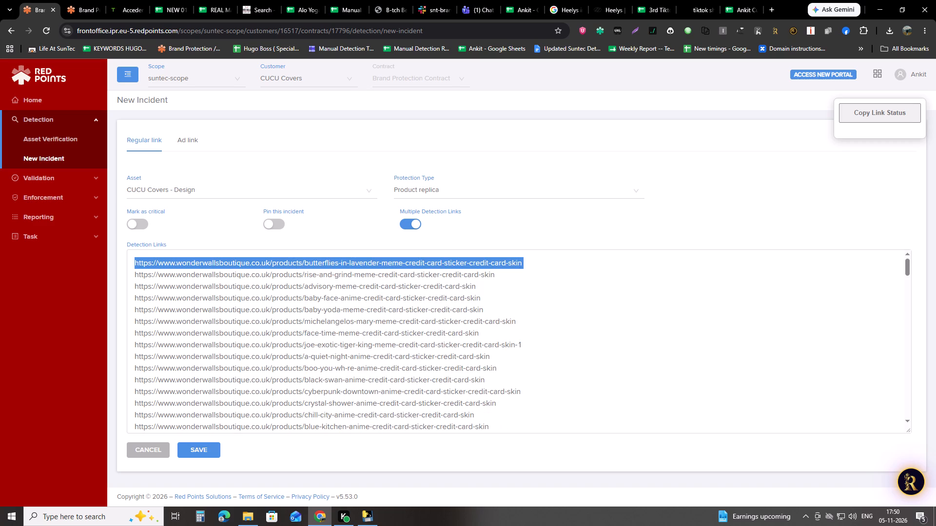
key(ctrl+c)
click(767, 0)
key(ctrl+v)
key(Return)
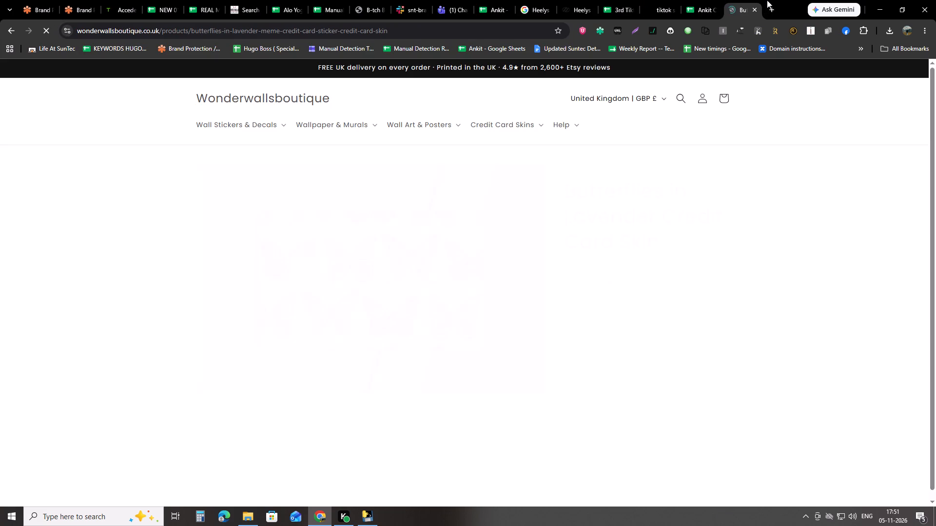
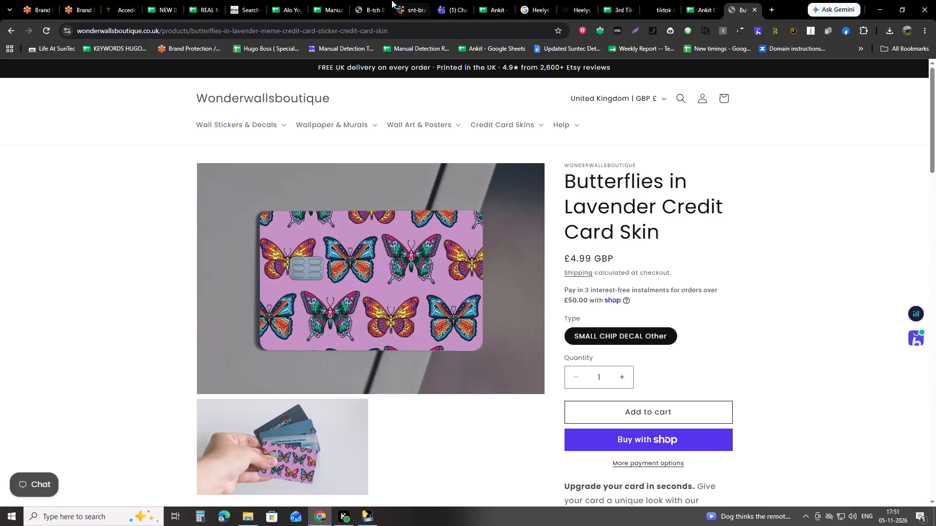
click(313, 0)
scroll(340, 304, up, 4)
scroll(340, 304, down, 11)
Reopen the first detection link, the butterflies-in-lavender-meme product page, in a new tab and close its earlier duplicate.
click(31, 0)
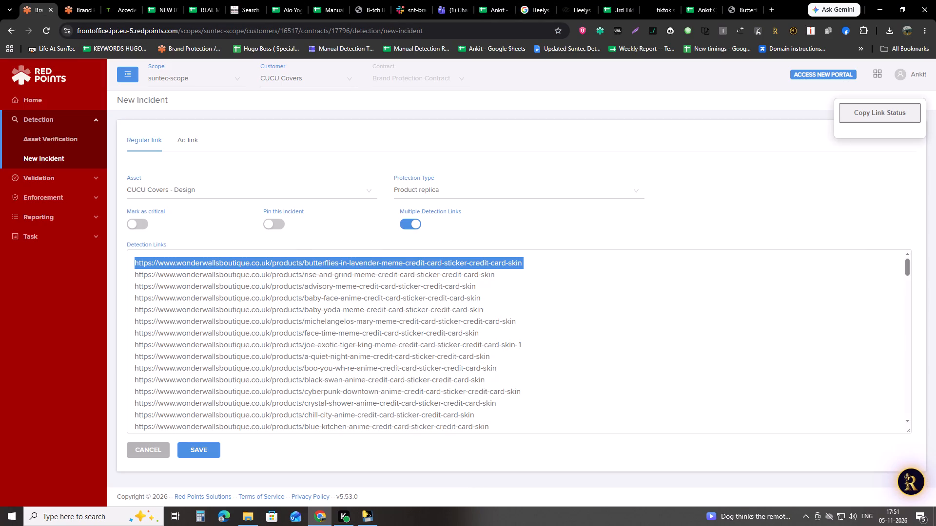
key(ctrl+c)
click(749, 0)
click(770, 0)
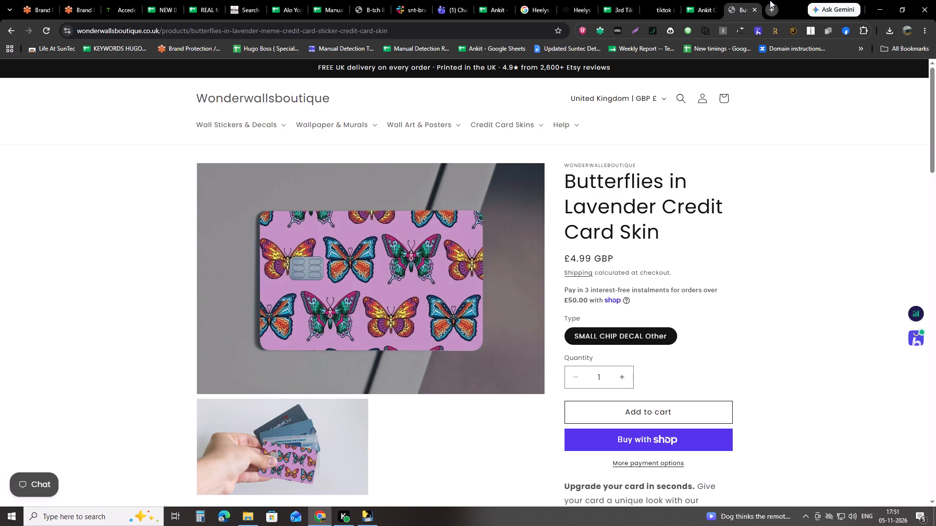
key(ctrl+v)
key(Return)
middle_click(695, 0)
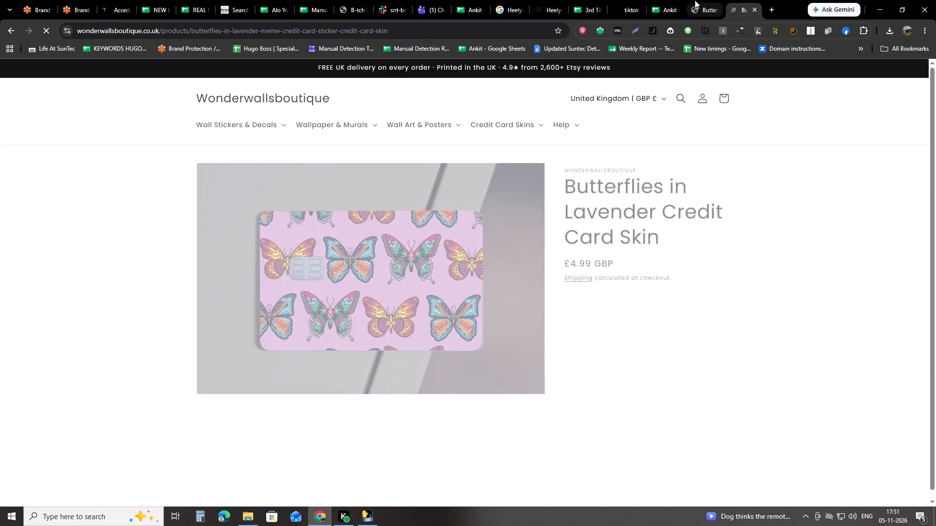
Save the new CUCU Covers - Design product replica incident with the listed Wonderwallsboutique detection links.
click(47, 0)
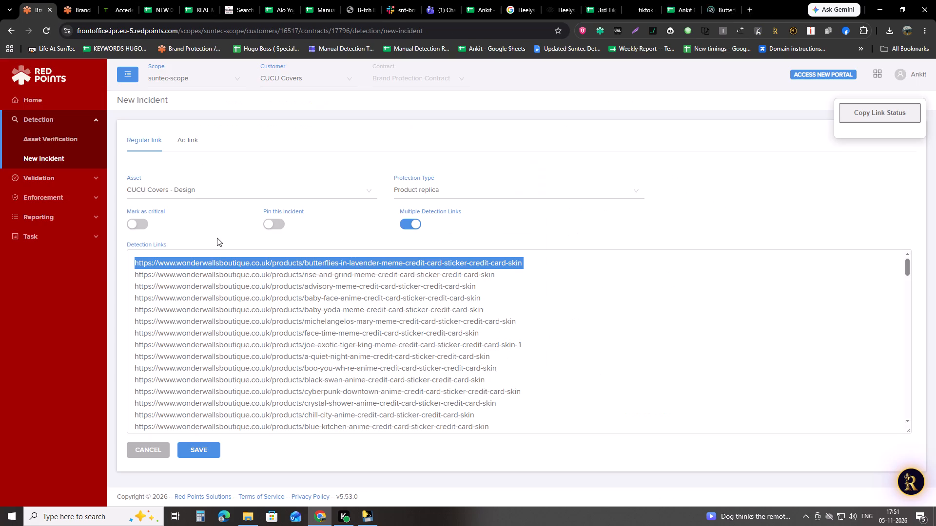
click(201, 450)
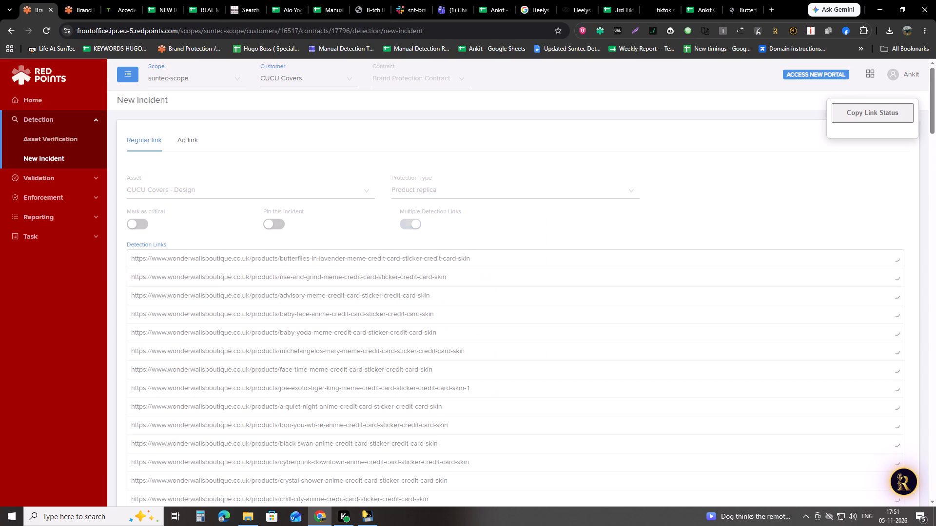
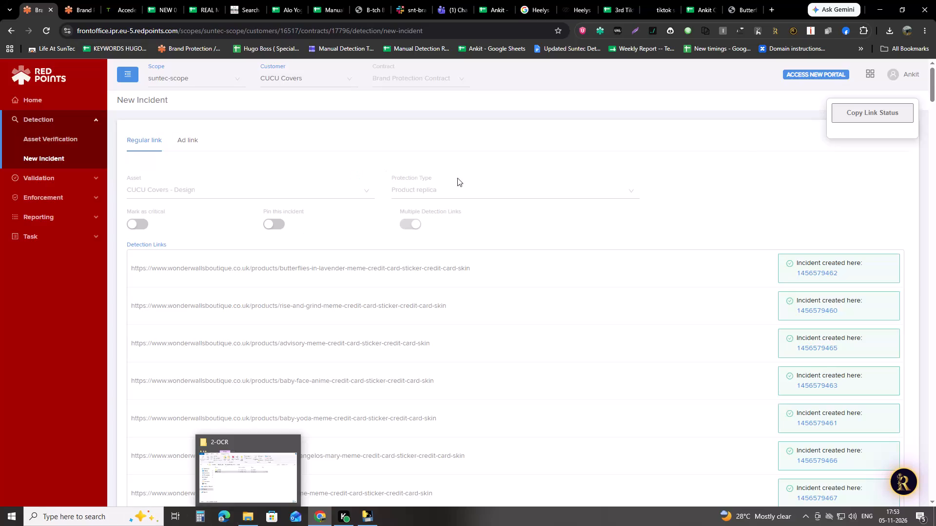
Copy the incident link statuses into Manual Detection Records from row 86034 in place of the bare Wonderwallsboutique links, and delete their header row.
click(850, 115)
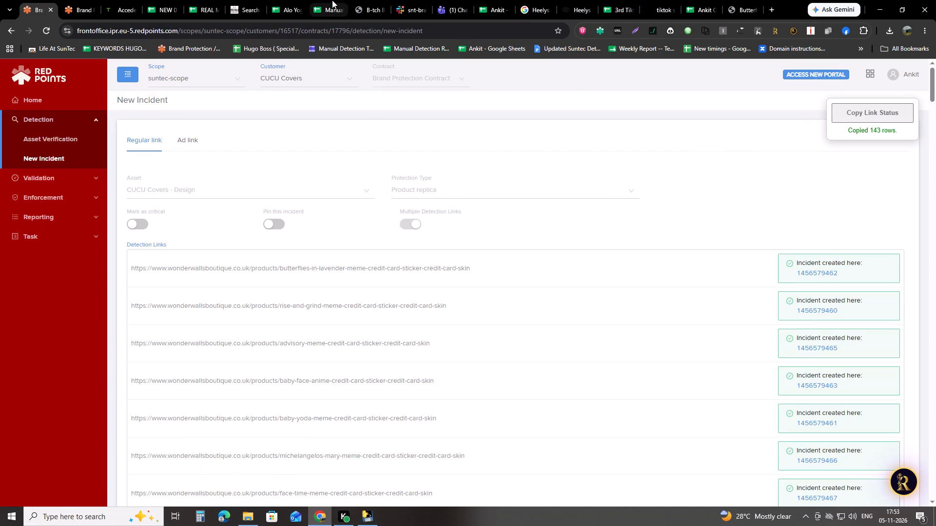
click(331, 0)
scroll(197, 261, up, 5)
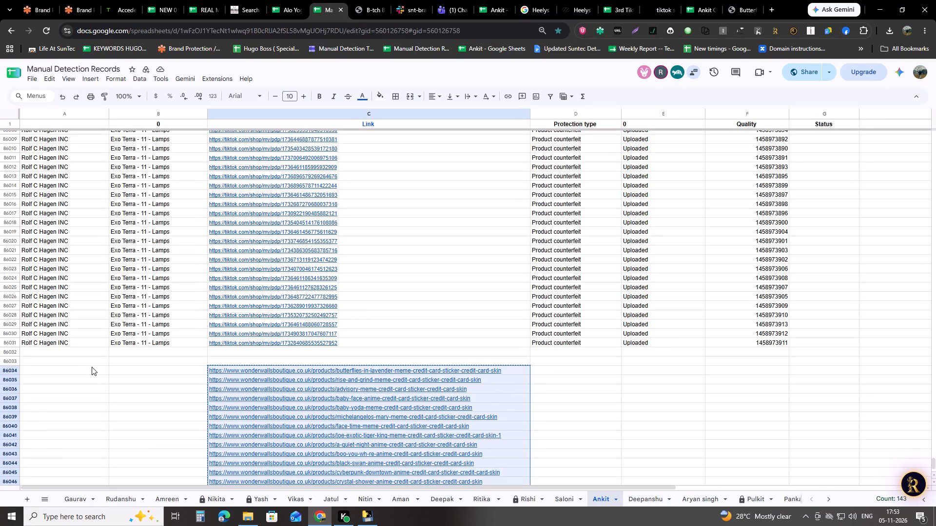
click(92, 367)
key(ctrl+v)
click(400, 375)
right_click(400, 375)
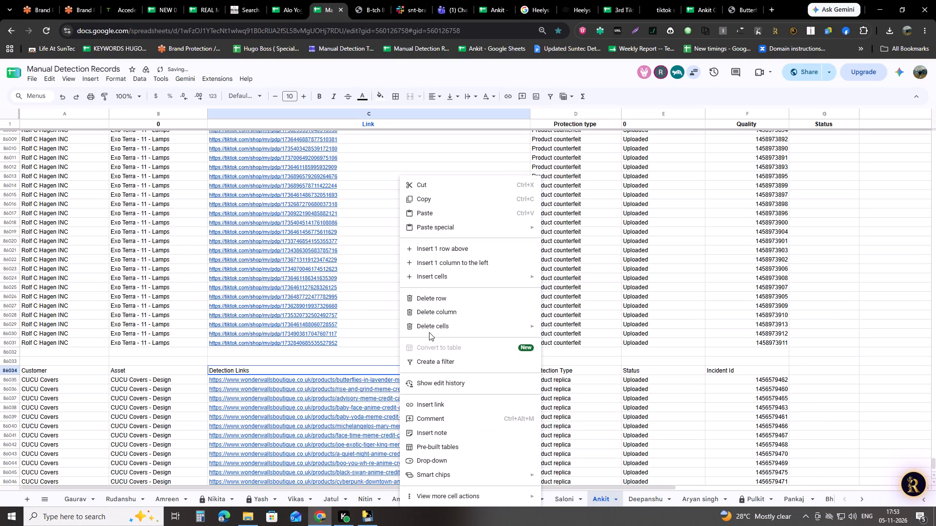
click(429, 301)
Select the Quality column's incident IDs in Manual Detection Records to check the day's entry count.
drag(755, 349, 756, 374)
key(ctrl+space)
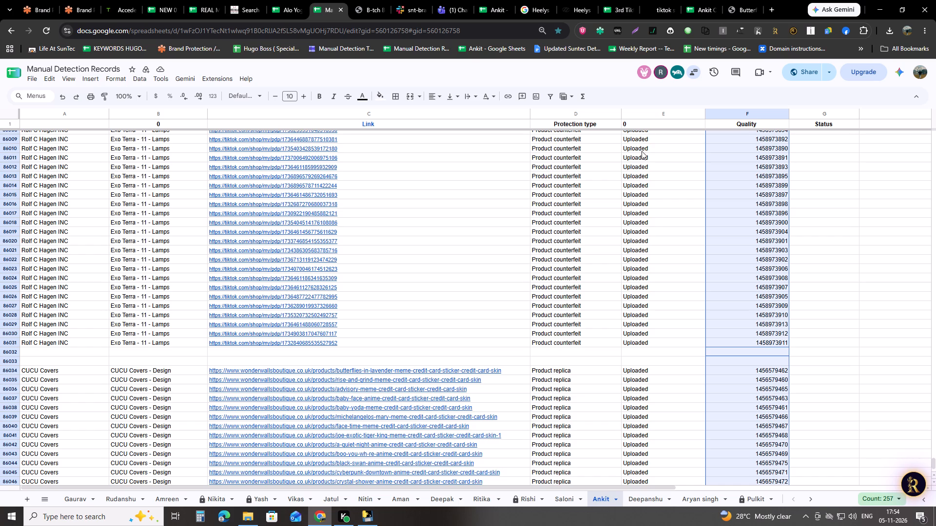
Return to the Red Points incident page and open the new portal.
click(44, 0)
click(818, 67)
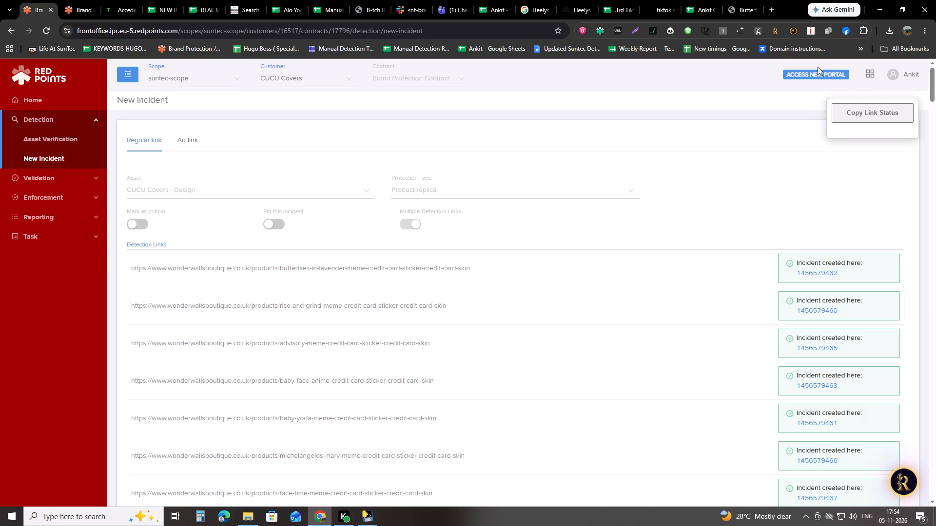
Open the new Red Points portal from the incident page.
click(815, 77)
Open the Ankit ALo Yoga New SHEEt spreadsheet in a new browser tab.
click(762, 0)
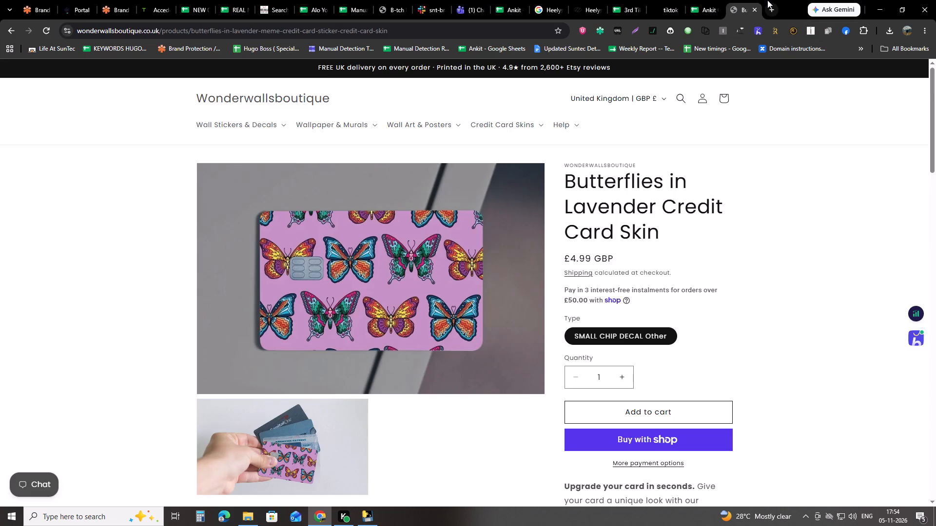
click(767, 0)
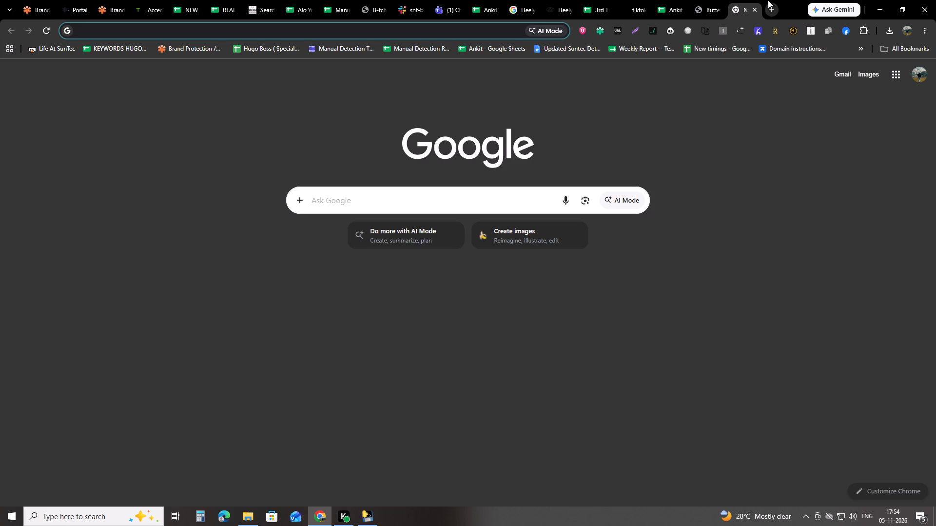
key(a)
key(Down)
key(Return)
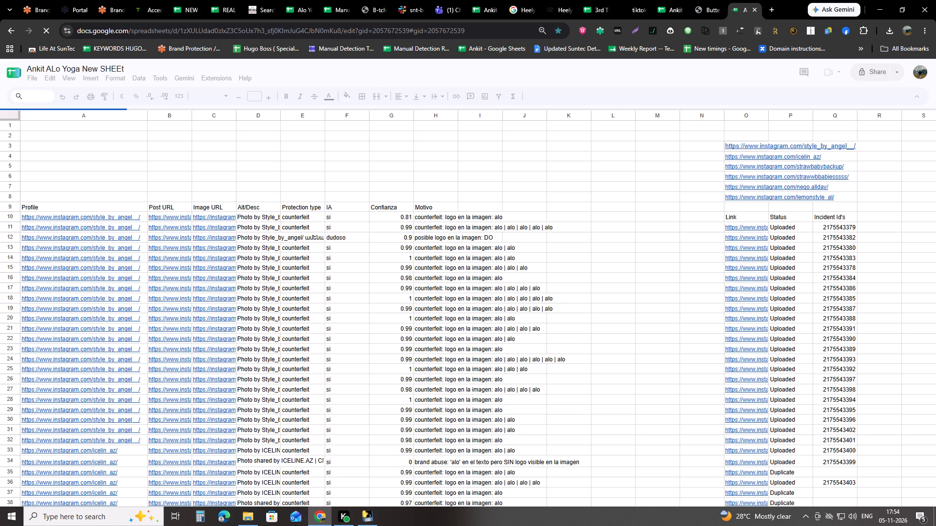
Go to the end of the Instagram records in the 23/09 sheet and remove the filter there.
click(168, 247)
click(117, 193)
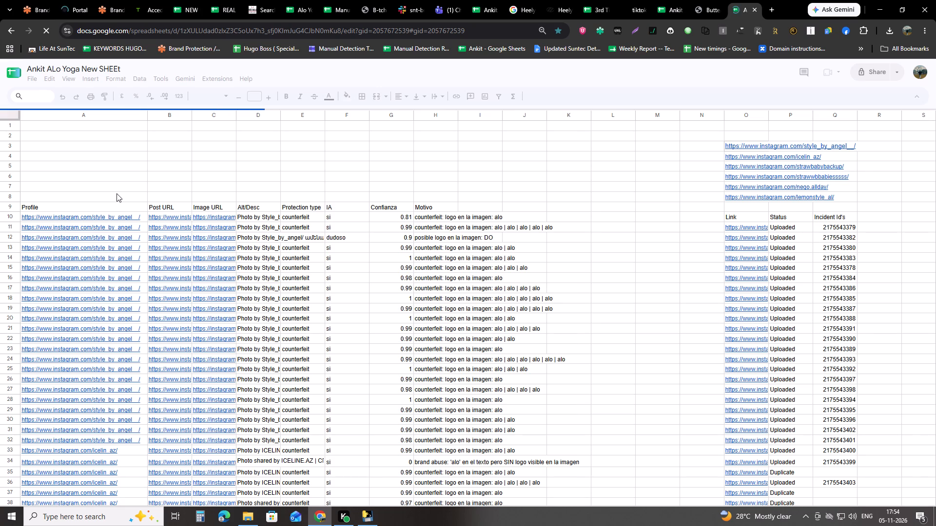
key(ctrl+Down)
key(ctrl+Down)
key(ctrl+Down)
key(ctrl+Down)
key(ctrl+Down)
key(ctrl+Down)
key(ctrl+Down)
key(ctrl+Down)
key(ctrl+Down)
key(ctrl+Down)
key(ctrl+Down)
key(ctrl+Down)
key(ctrl+Down)
key(ctrl+Down)
key(ctrl+Down)
key(ctrl+Down)
key(ctrl+Down)
key(ctrl+Down)
key(ctrl+Down)
key(ctrl+Down)
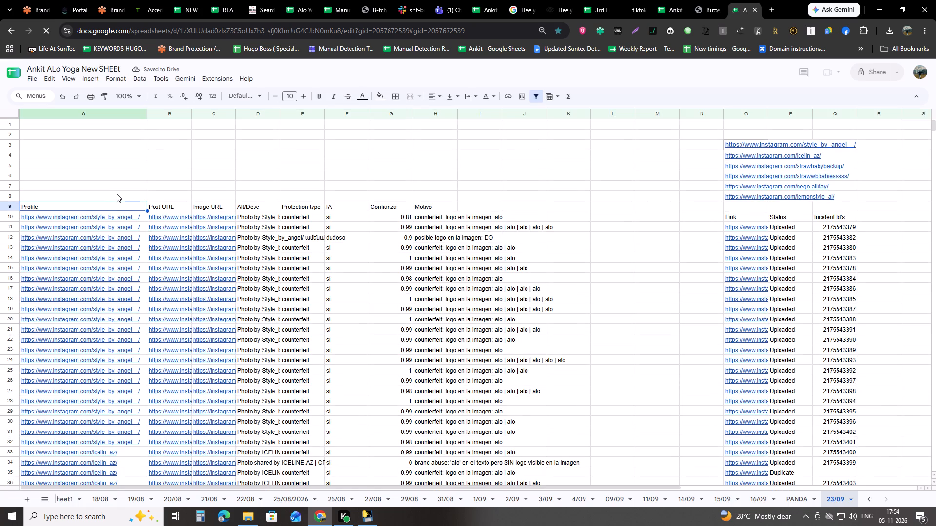
key(ctrl+Down)
key(ctrl+Down)
key(ctrl+Down)
key(ctrl+Down)
key(ctrl+Down)
key(ctrl+Down)
key(ctrl+Down)
key(ctrl+Down)
key(ctrl+Down)
key(ctrl+Down)
key(ctrl+Down)
key(ctrl+Down)
key(ctrl+Down)
key(ctrl+Down)
key(ctrl+Down)
key(ctrl+Down)
key(ctrl+Down)
key(ctrl+Down)
key(ctrl+Down)
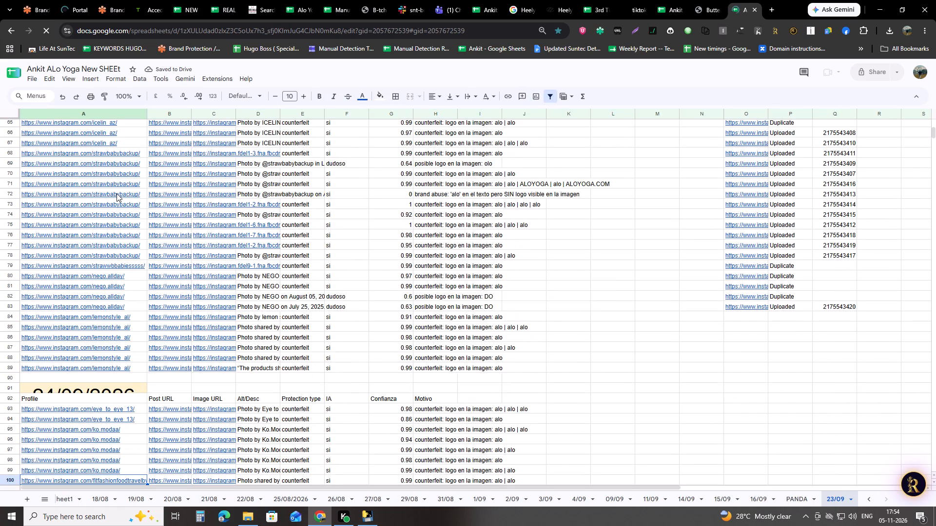
key(Down)
key(ctrl+Down)
key(ctrl+Down)
key(ctrl+Down)
key(ctrl+Down)
key(ctrl+Down)
key(ctrl+Down)
key(ctrl+Down)
key(ctrl+Down)
key(ctrl+Down)
key(ctrl+Down)
key(ctrl+Down)
key(ctrl+Down)
key(ctrl+Down)
key(ctrl+Down)
key(ctrl+Down)
key(ctrl+Down)
key(ctrl+Down)
key(ctrl+Down)
key(ctrl+Down)
key(ctrl+Down)
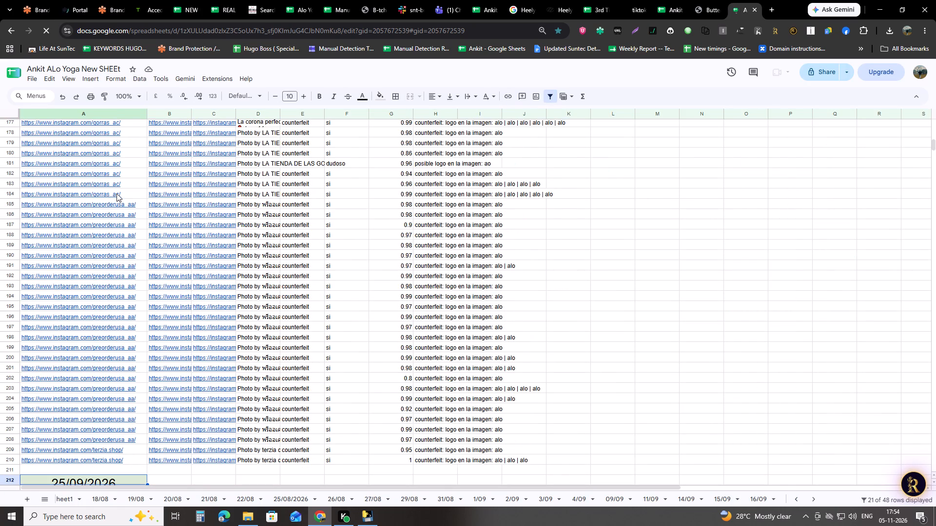
key(ctrl+Up)
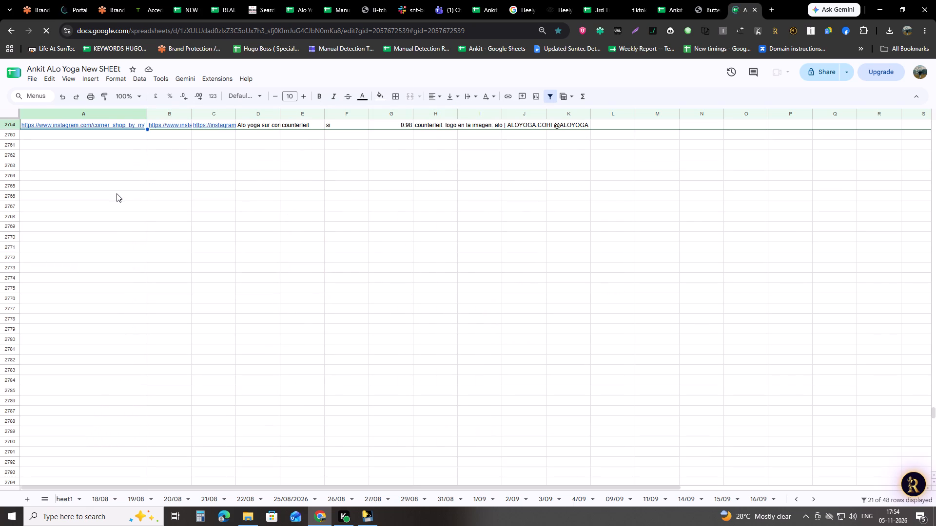
key(Down)
key(Down)
click(550, 96)
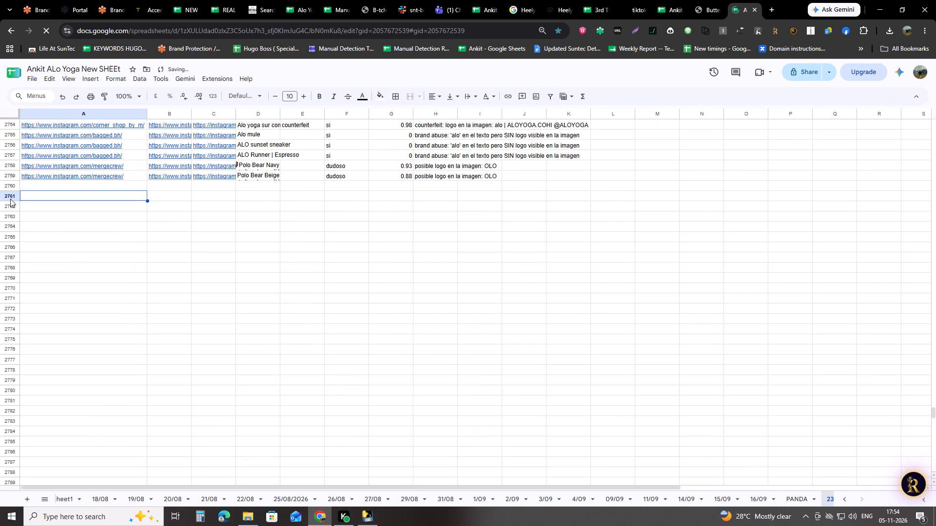
Make row 2761 below the last records taller and merge its cells from column A to column H.
drag(10, 200, 14, 226)
drag(42, 208, 163, 222)
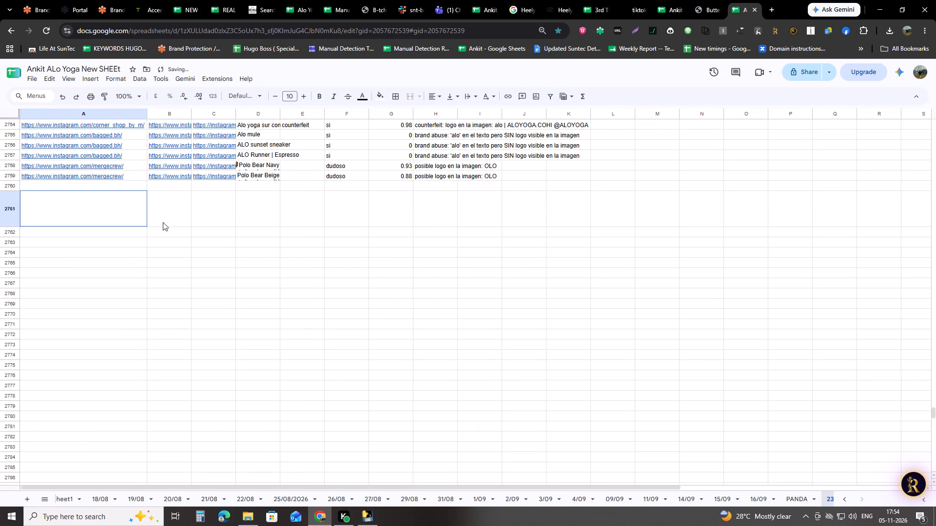
drag(163, 222, 437, 218)
click(411, 92)
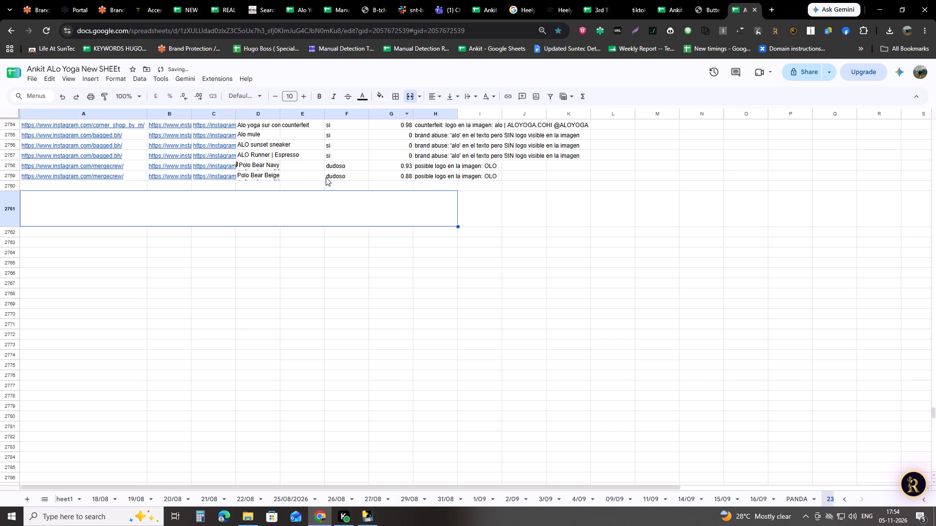
Enter the current date 05/11/2026 in the merged row 2761 cell and set its font size to 36.
key(ctrl+semicolon)
click(283, 98)
click(292, 254)
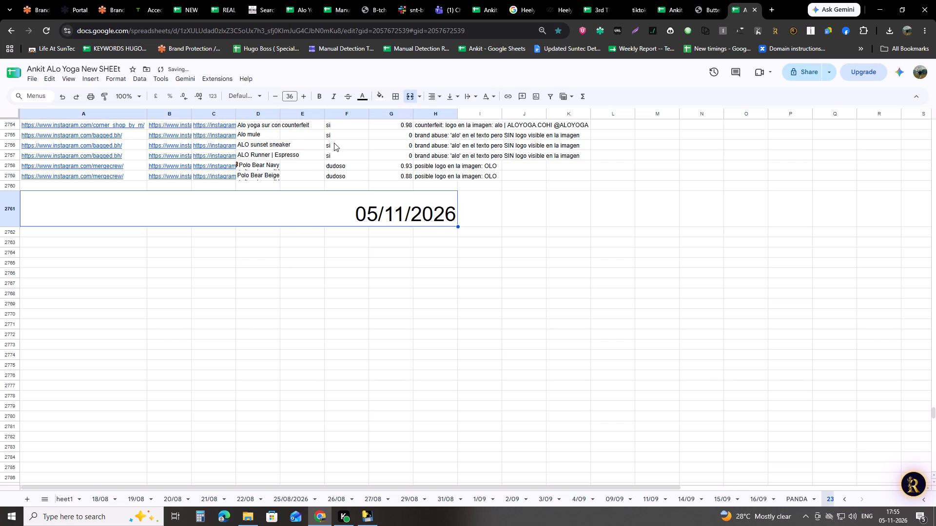
Format the 05/11/2026 heading in the Alo Yoga sheet as bold italic with a light yellow fill.
click(320, 101)
click(329, 98)
click(384, 96)
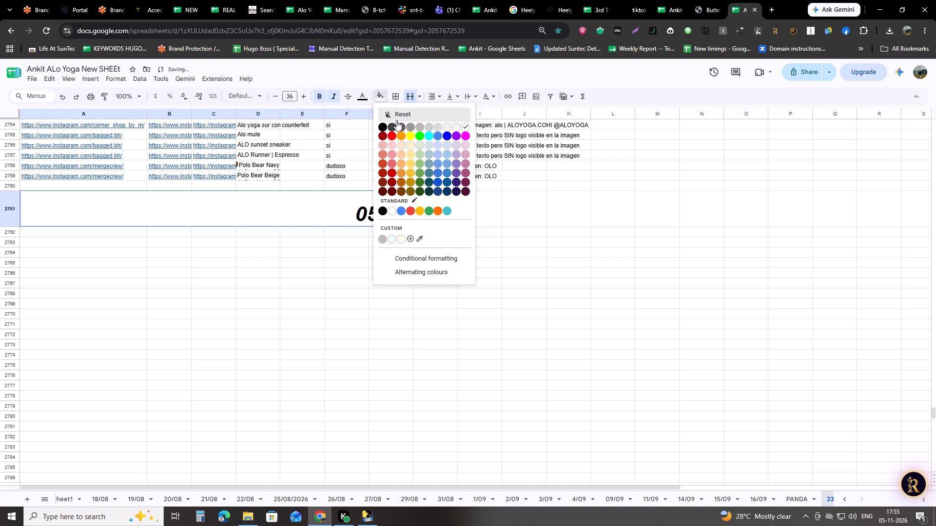
click(409, 150)
Select cell A2763 and import ai_reviewed (1).csv from the Downloads folder into the Alo Yoga spreadsheet.
click(81, 240)
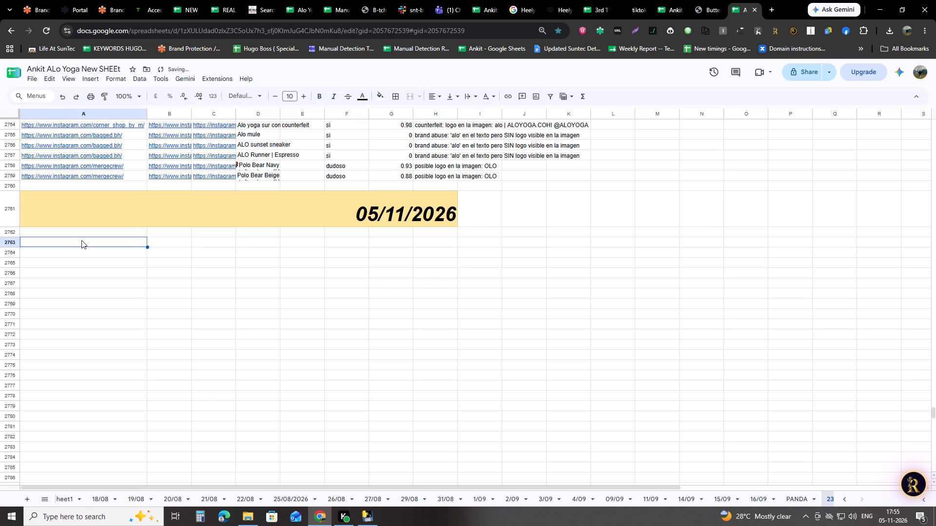
click(36, 80)
click(53, 119)
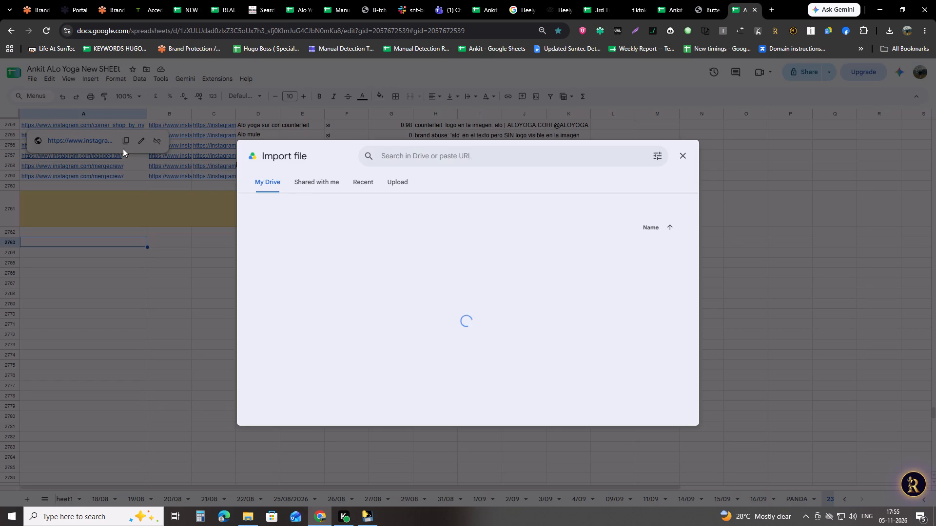
click(412, 179)
click(454, 324)
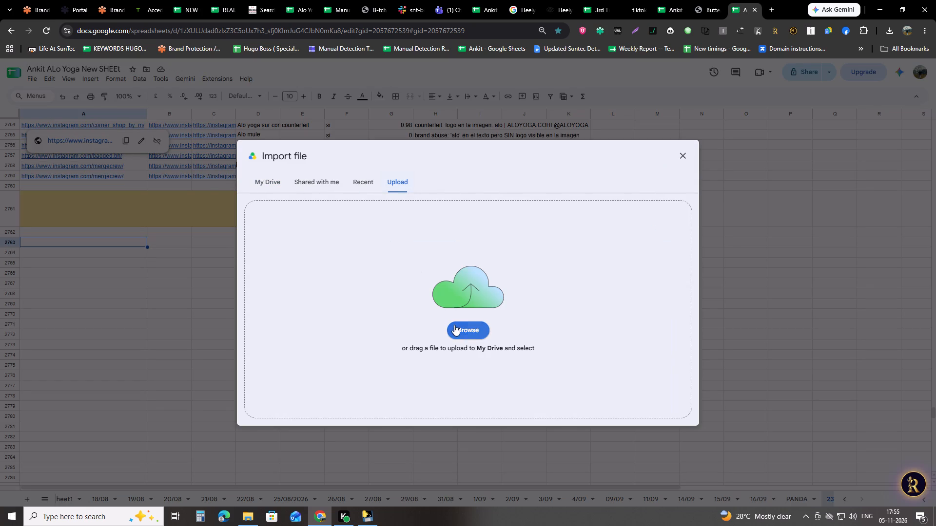
scroll(175, 108, up, 5)
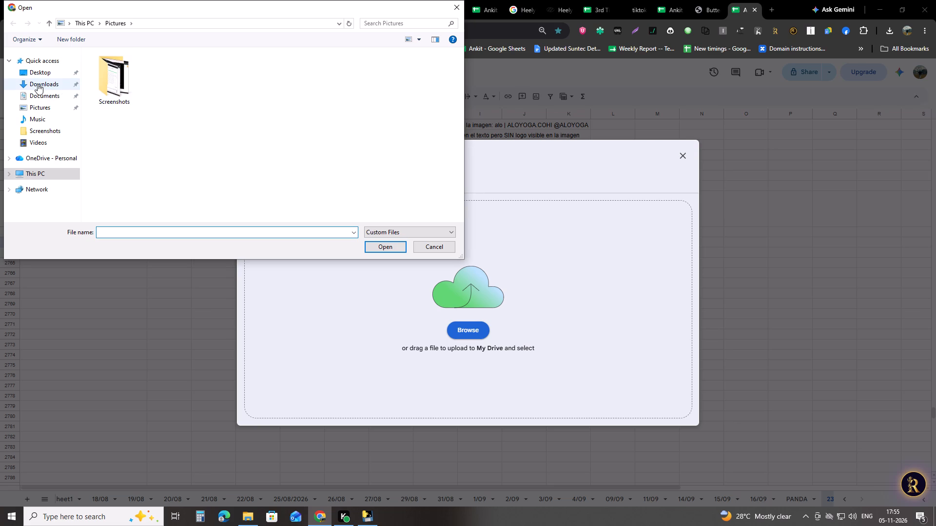
click(38, 84)
click(127, 76)
click(392, 248)
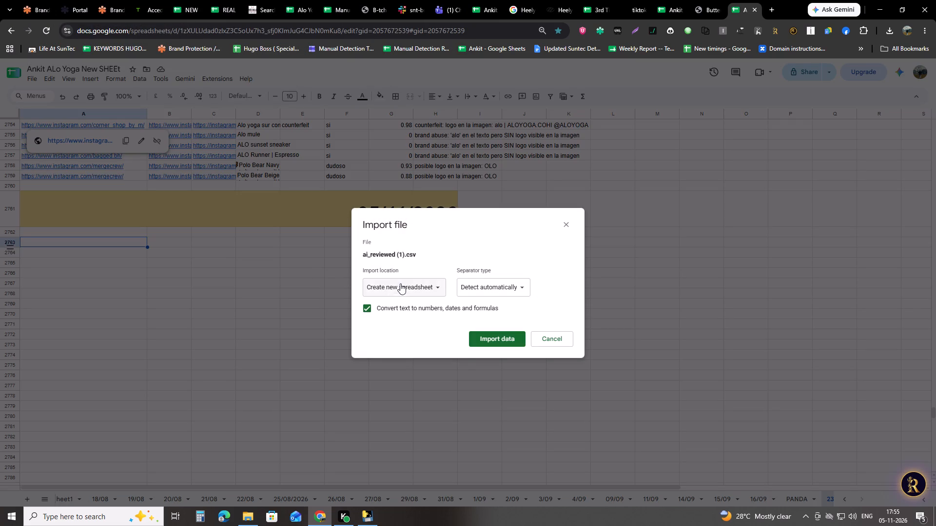
click(400, 283)
click(409, 344)
click(485, 334)
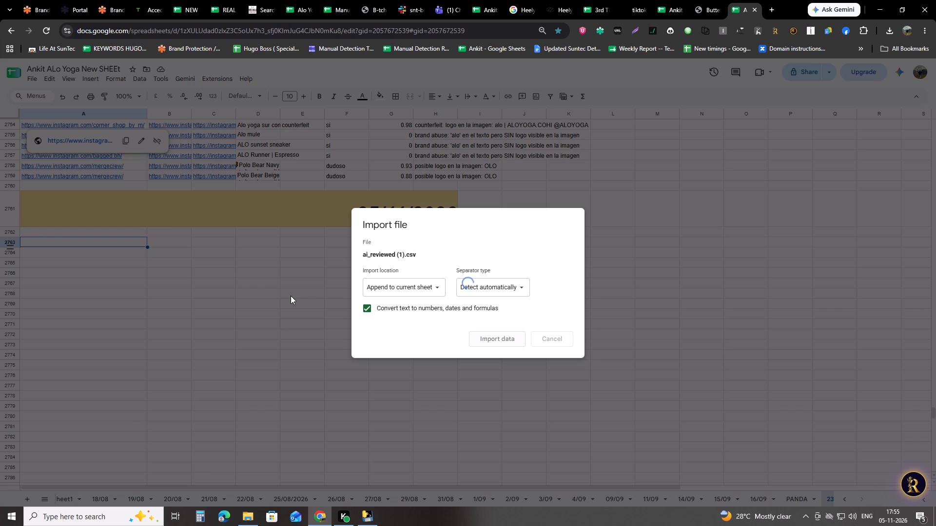
Add a filter to the imported table from header row 2762 and exclude Brand abuse in Protection type, leaving only Counterfeit rows.
click(0, 235)
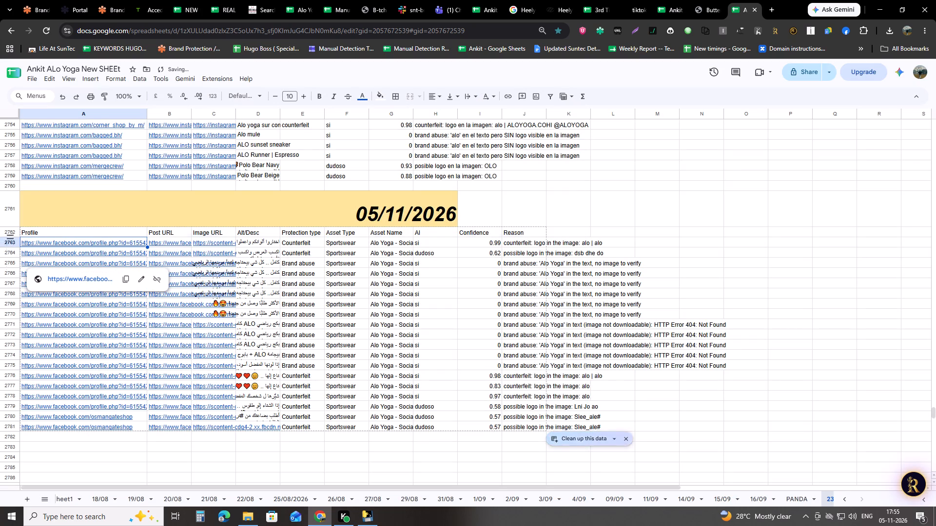
click(547, 97)
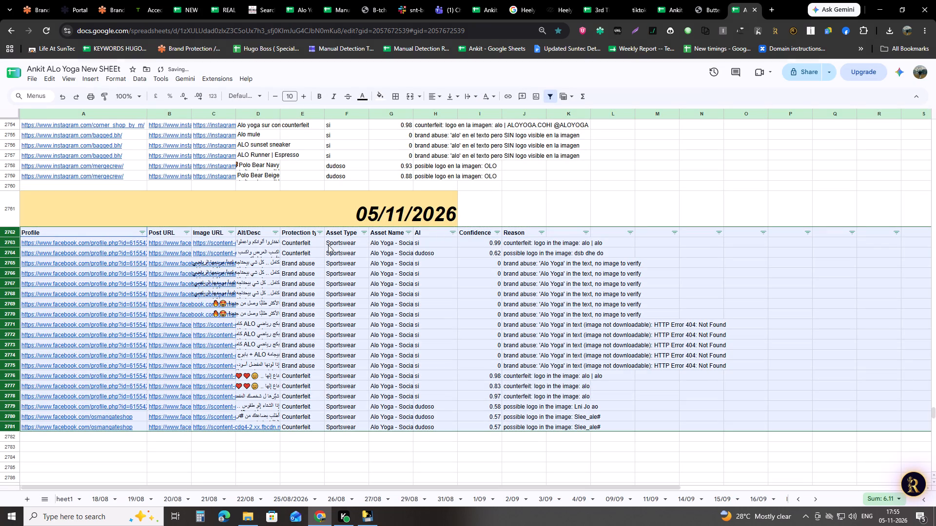
click(324, 233)
click(258, 377)
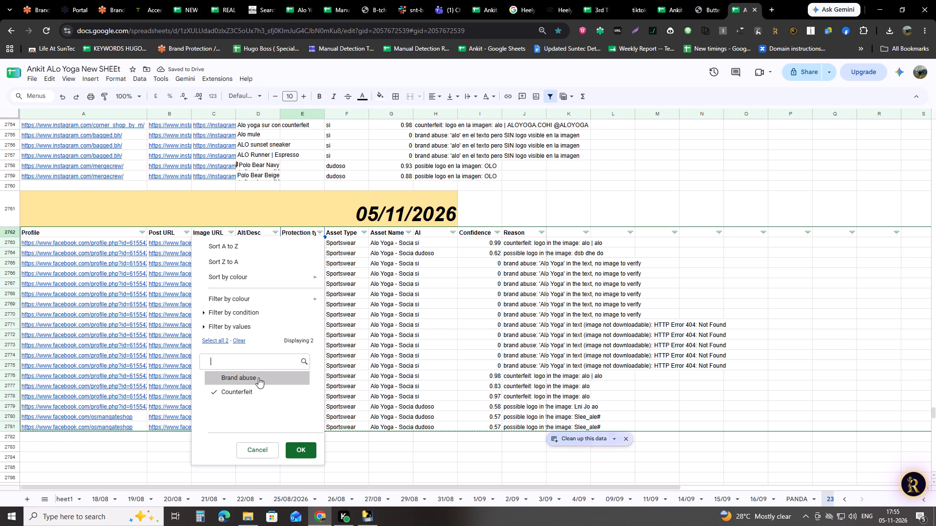
click(298, 445)
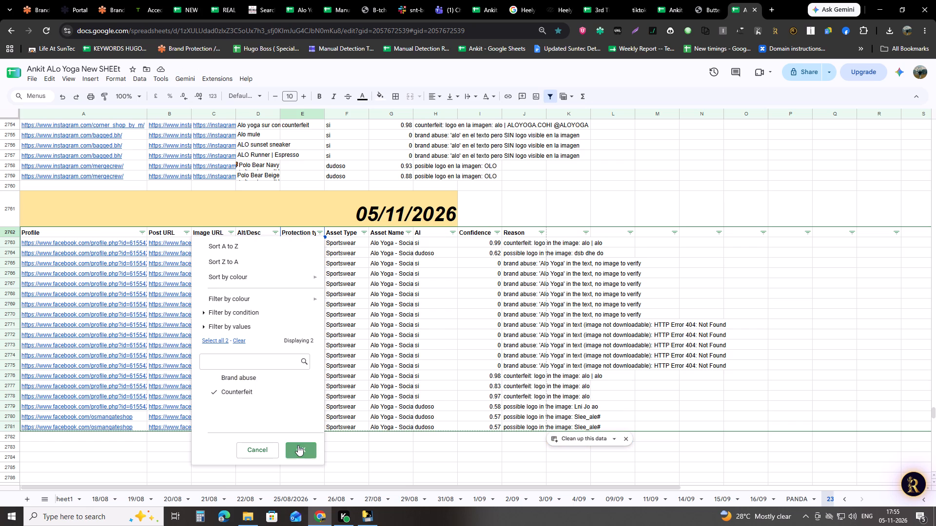
Copy the Post URLs of the filtered Counterfeit rows, from row 2763 through row 2781.
drag(166, 245, 163, 312)
key(ctrl+c)
key(ctrl+c)
key(ctrl+c)
key(ctrl+c)
key(ctrl+c)
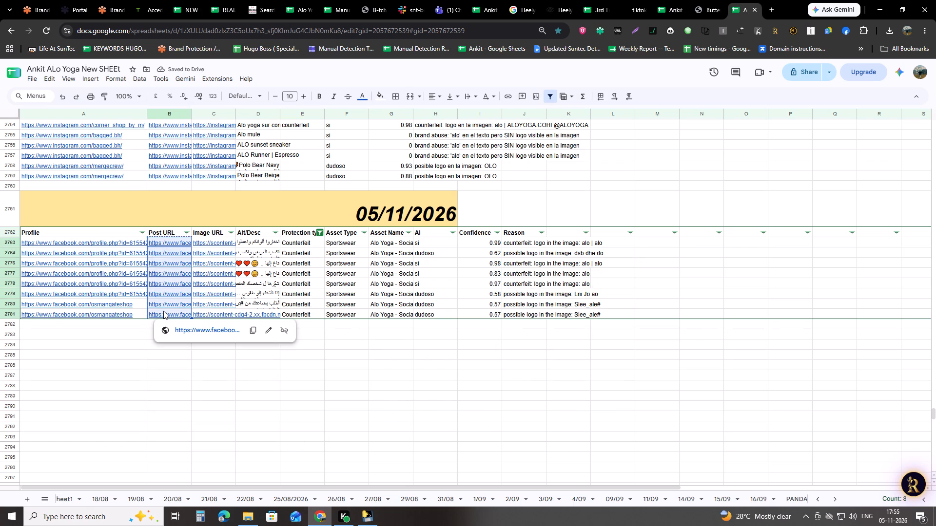
key(ctrl+c)
key(ctrl+c)
key(ctrl+c)
key(ctrl+c)
key(ctrl+c)
Open the Facebook post links in rows 2780 and 2778 to check them for Alo branding, and return to the Alo Yoga sheet.
click(163, 306)
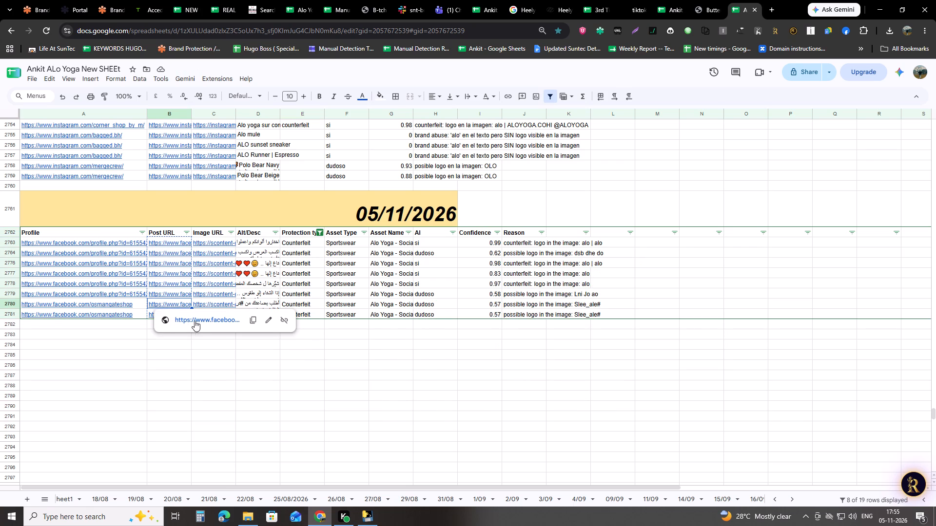
click(195, 320)
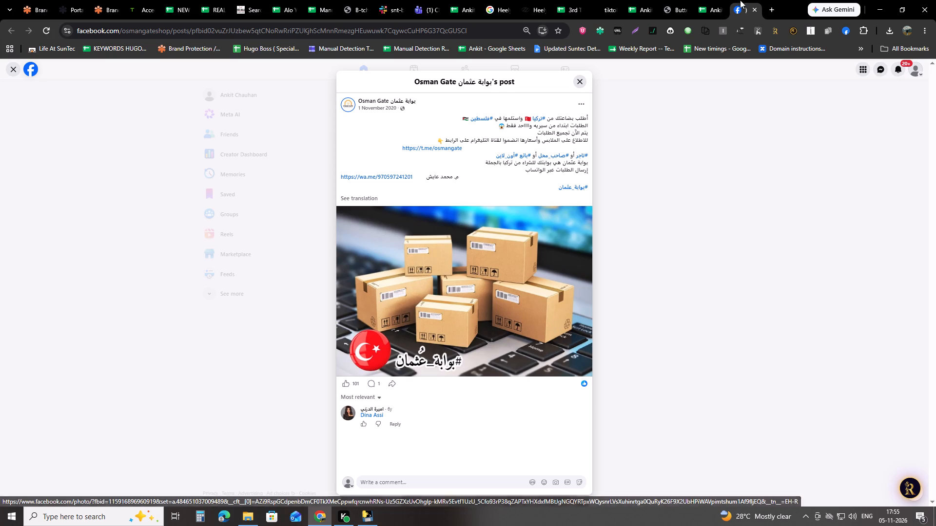
click(703, 0)
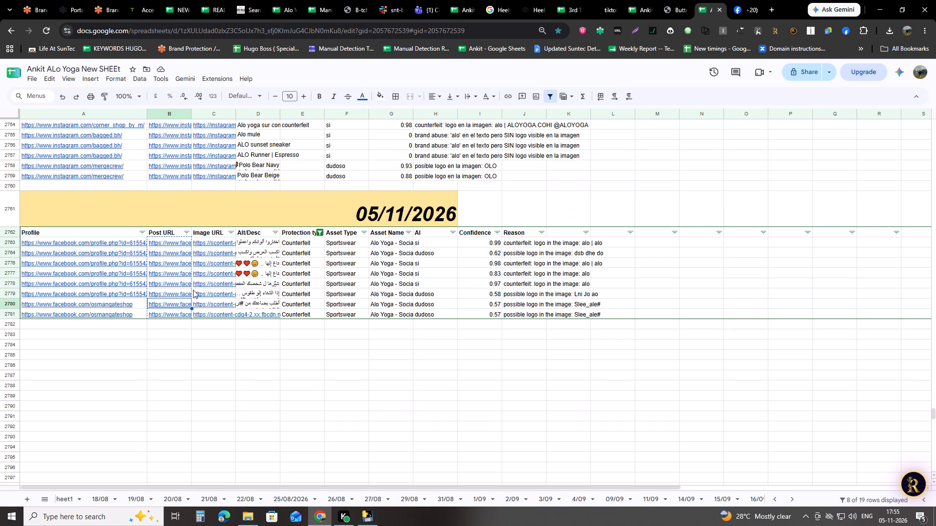
click(181, 284)
click(207, 299)
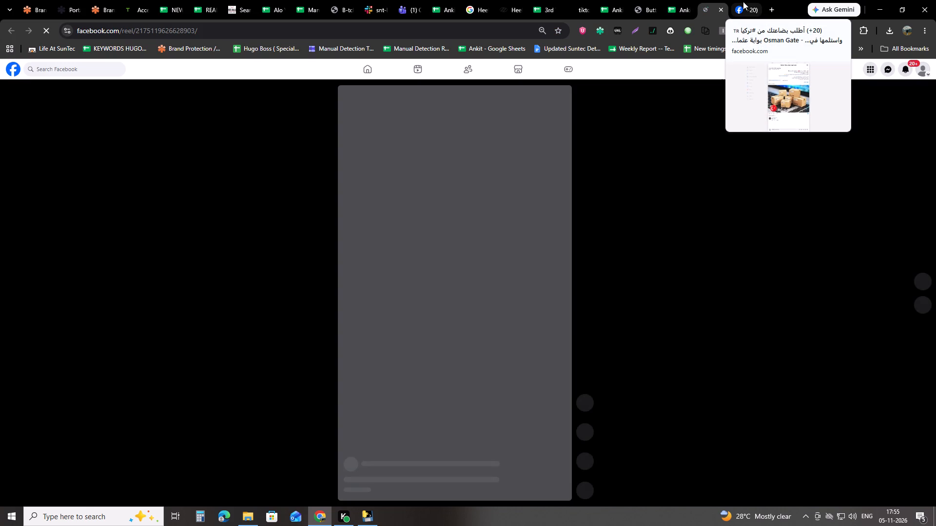
middle_click(743, 1)
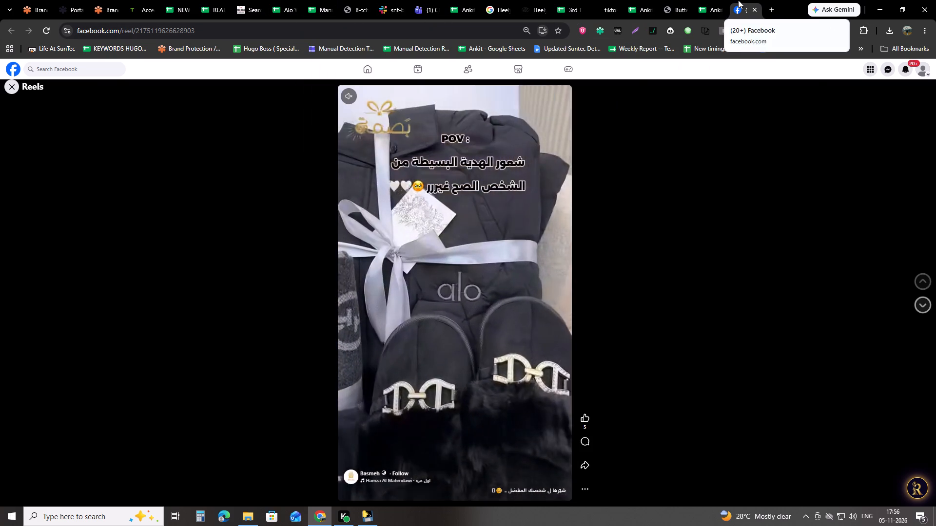
click(712, 0)
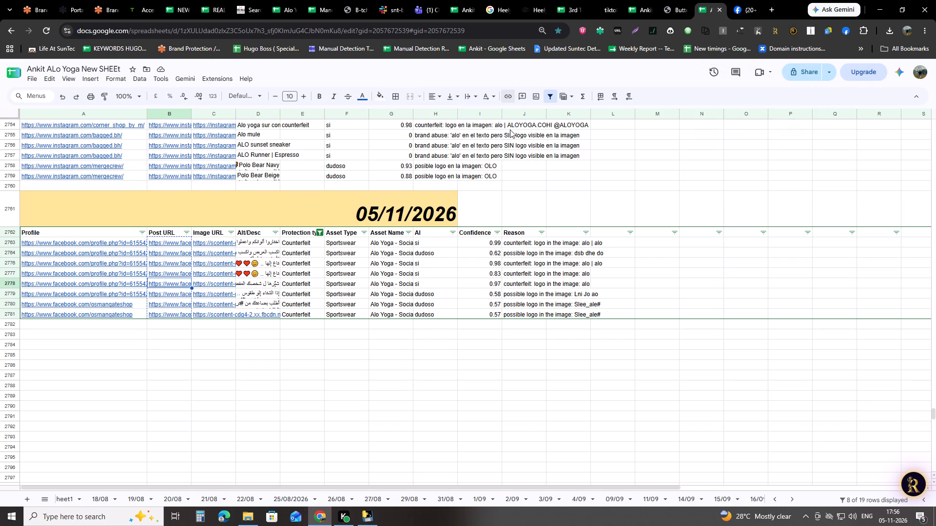
Switch to the Ankit sheet of Manual Detection Records and look at the Alo Yoga entries above the 11/5/2026 heading.
click(308, 0)
scroll(758, 281, up, 20)
scroll(758, 281, up, 3)
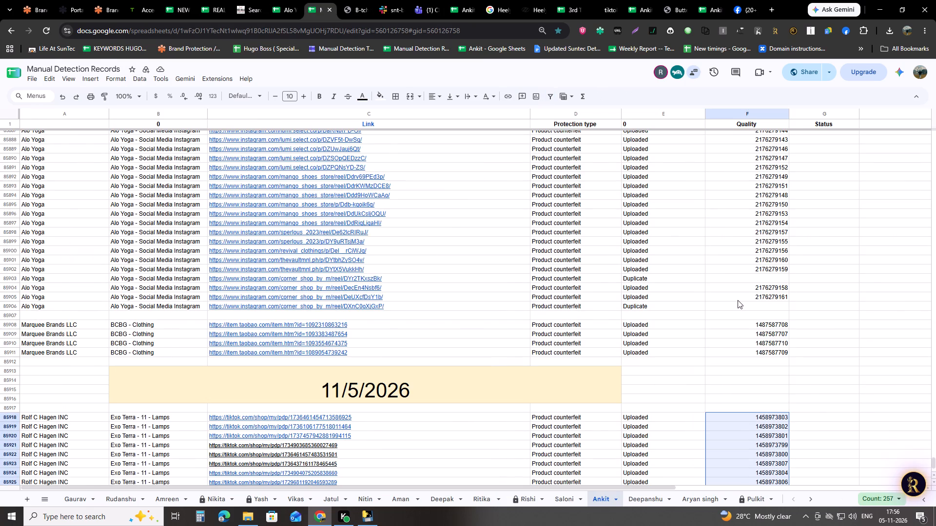
Switch to the Life At SunTec site in a new tab, sign in, and open the timesheet entry form.
scroll(738, 300, down, 20)
scroll(738, 300, down, 10)
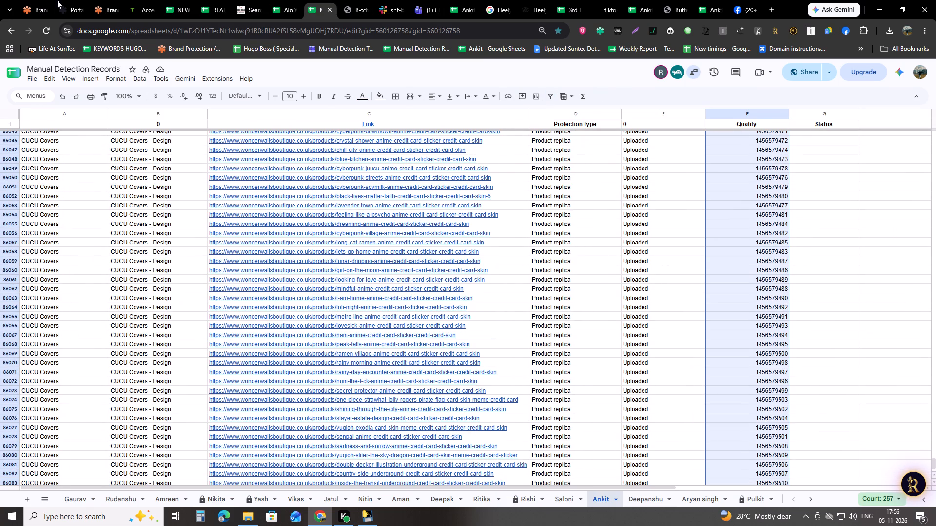
middle_click(59, 48)
click(747, 0)
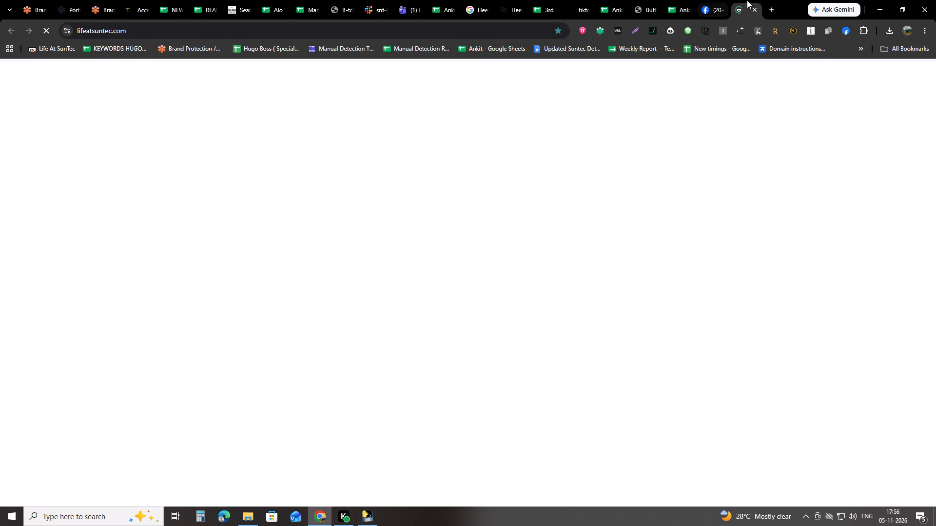
click(738, 245)
click(751, 241)
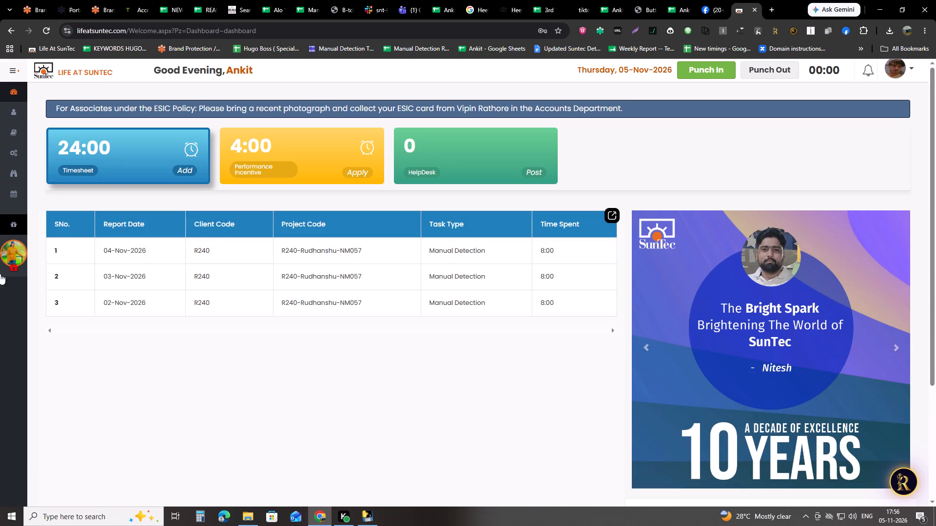
click(3, 188)
click(51, 217)
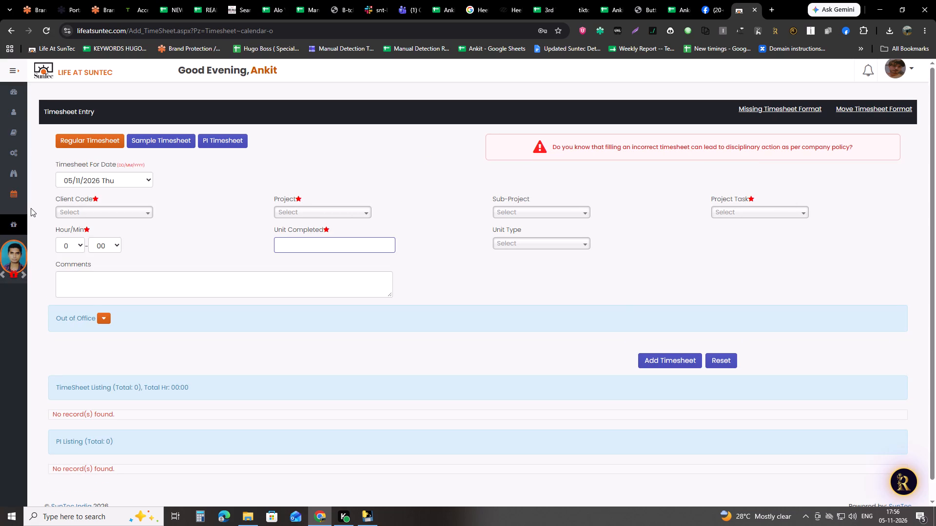
Set the 05/11/2026 timesheet's client code to R240, project to R240-Rudhanshu-NM057 and project task to Manual Detection.
click(101, 215)
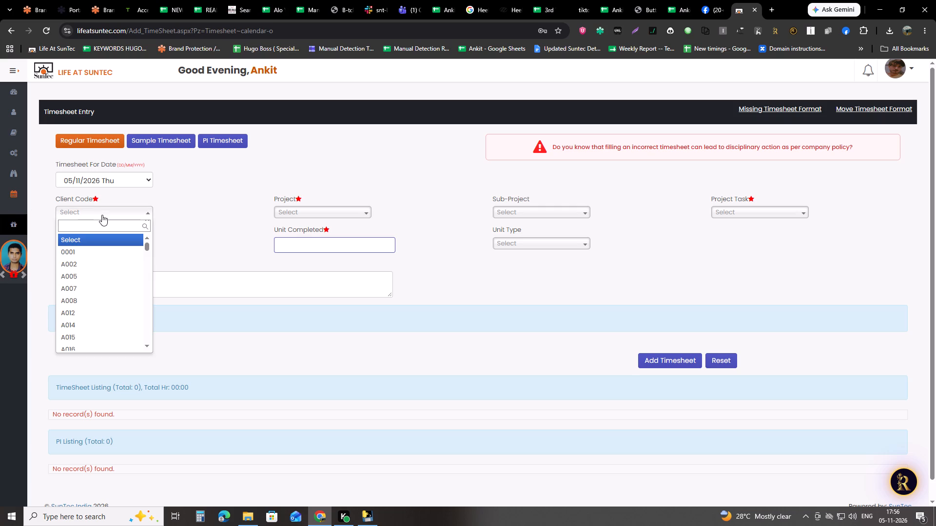
text(r240)
key(Return)
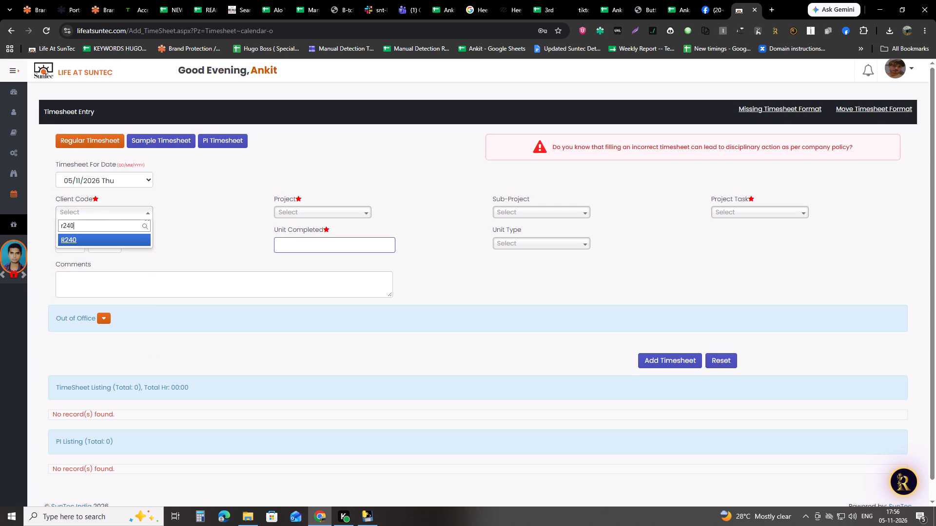
click(319, 212)
click(329, 254)
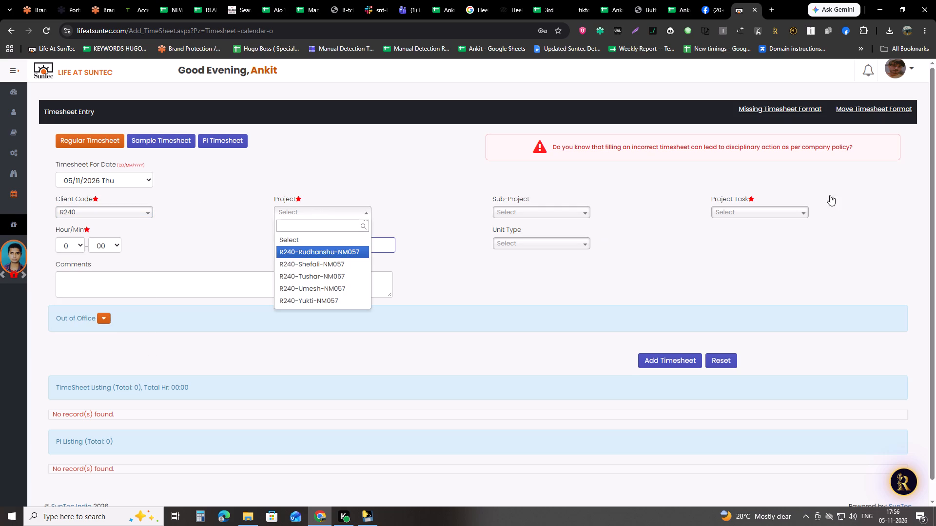
click(790, 207)
click(758, 274)
alt+click(746, 213)
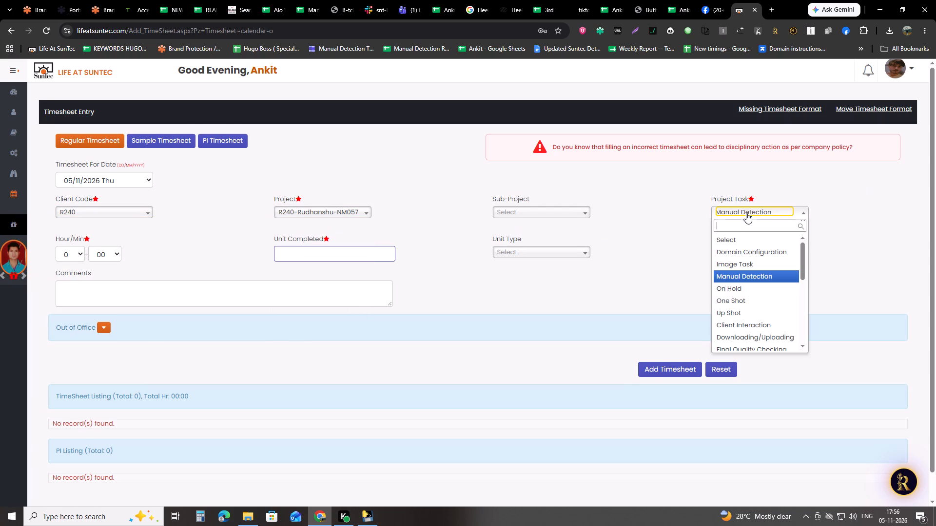
click(251, 318)
Enter the comment "Manual Detection", 8 hours and 260 completed units in the timesheet entry.
click(239, 293)
key(ctrl+v)
click(68, 260)
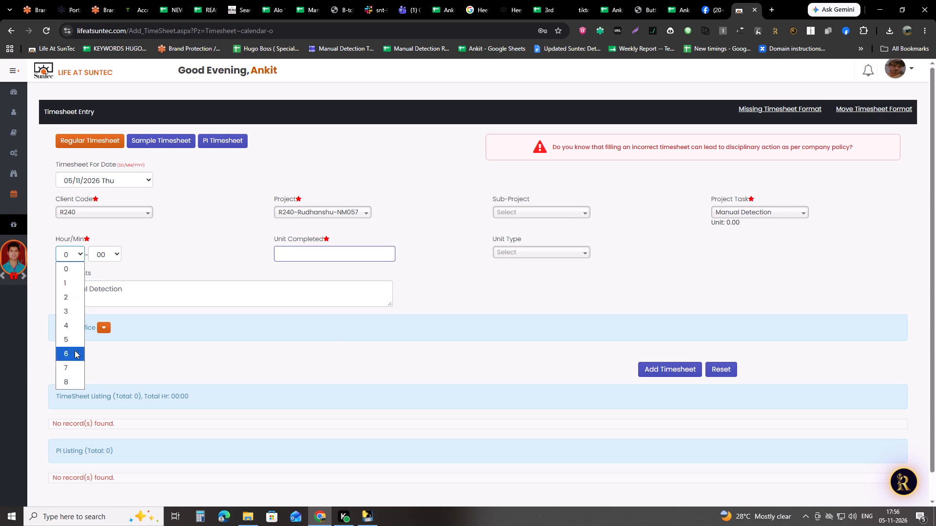
click(79, 383)
click(292, 276)
click(303, 260)
text(260)
click(213, 235)
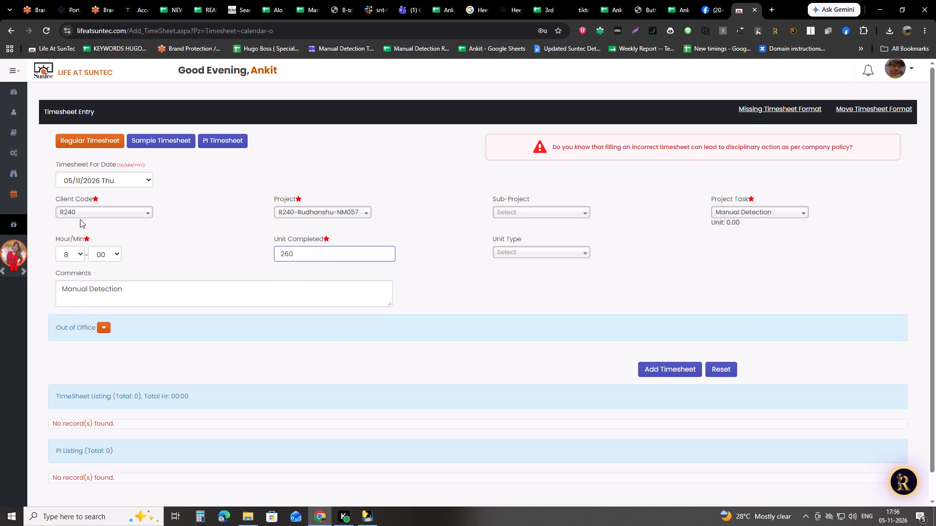
Add the completed timesheet entry to the listing and final-save the timesheet.
scroll(317, 307, down, 2)
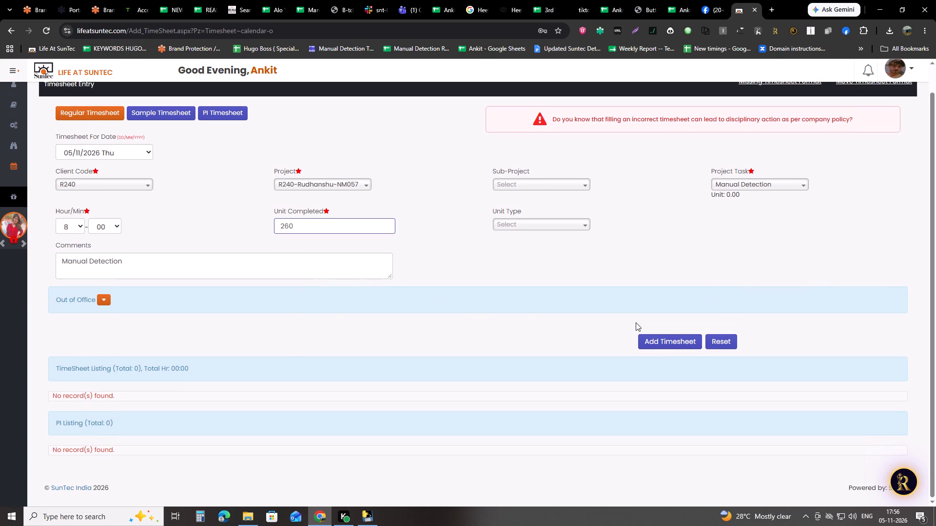
click(659, 340)
scroll(25, 298, down, 7)
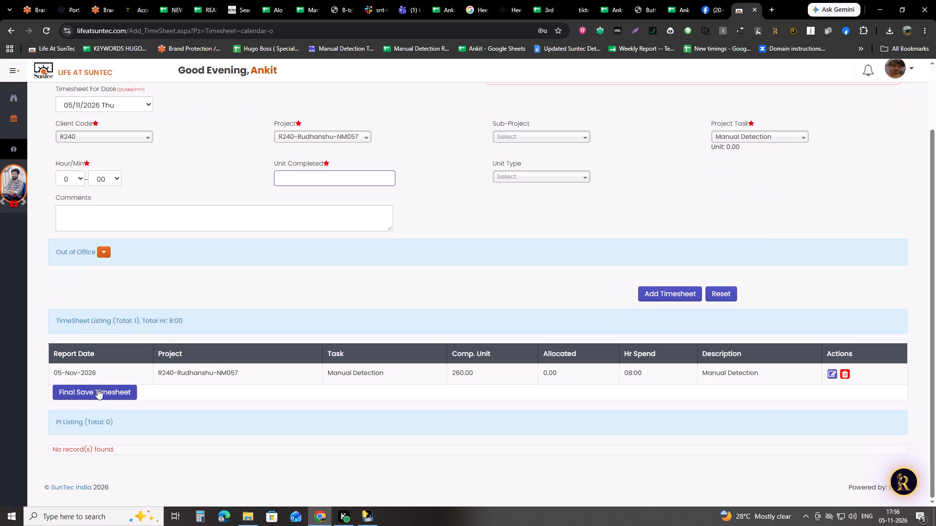
click(97, 389)
Open the monthly attendance report to review the November 2026 attendance.
scroll(275, 315, up, 7)
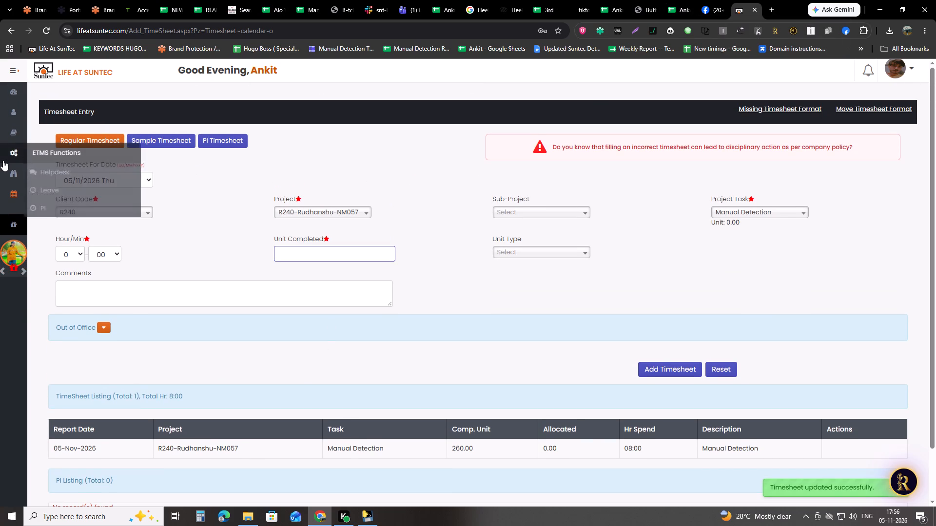
click(9, 172)
click(83, 187)
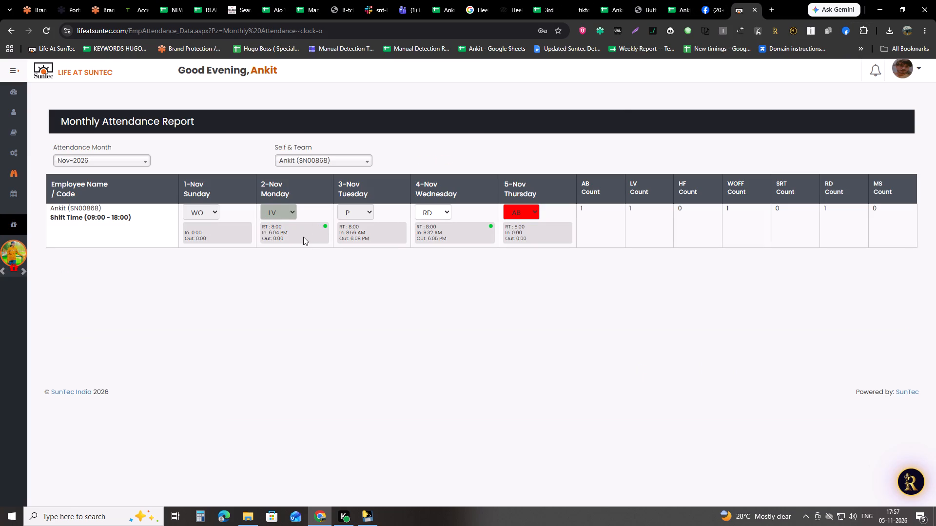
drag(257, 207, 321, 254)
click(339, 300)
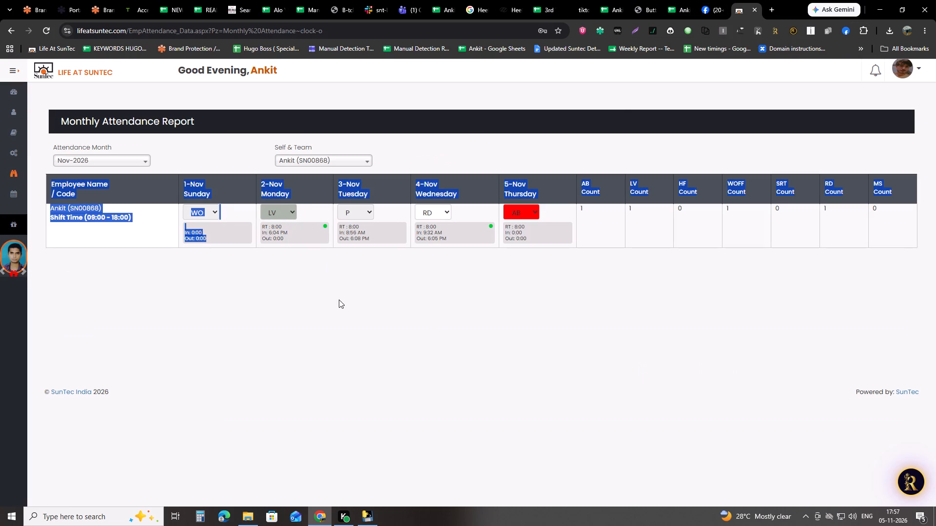
Close the monthly attendance report and return to the Manual Detection Records spreadsheet.
click(751, 9)
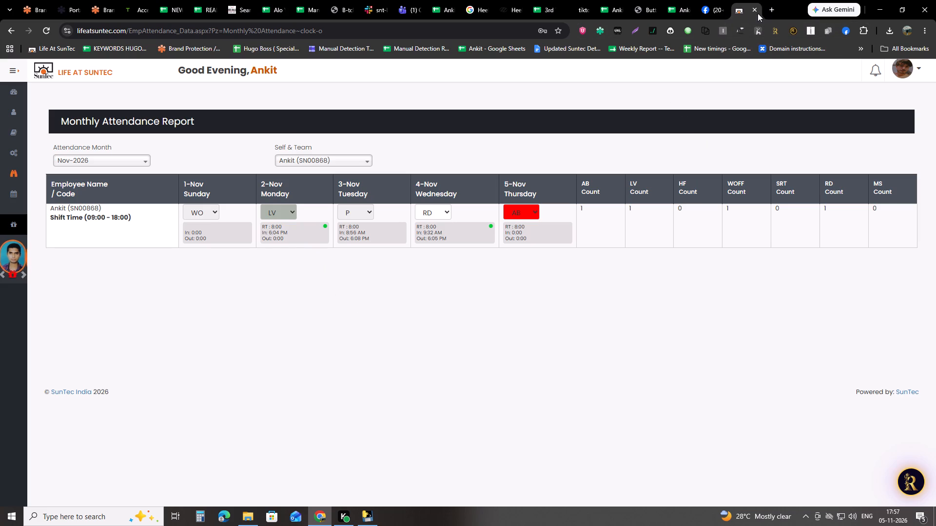
click(753, 12)
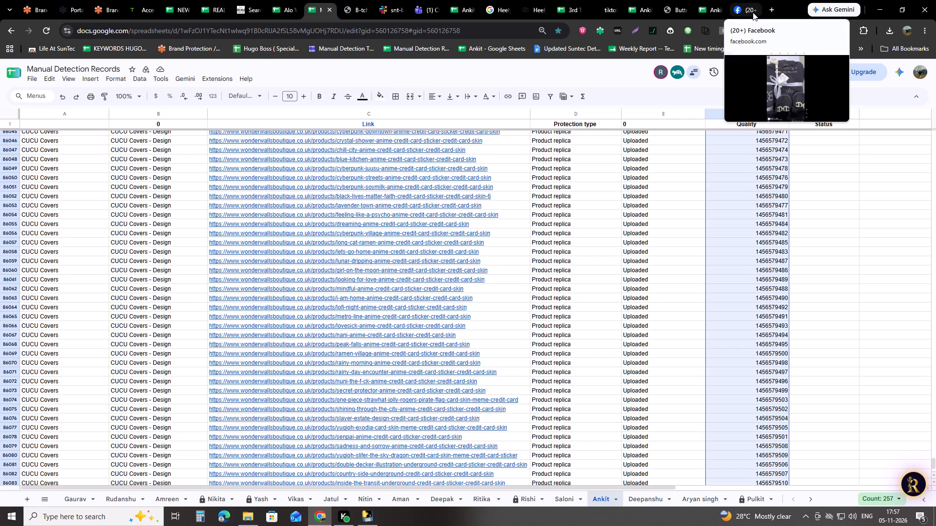
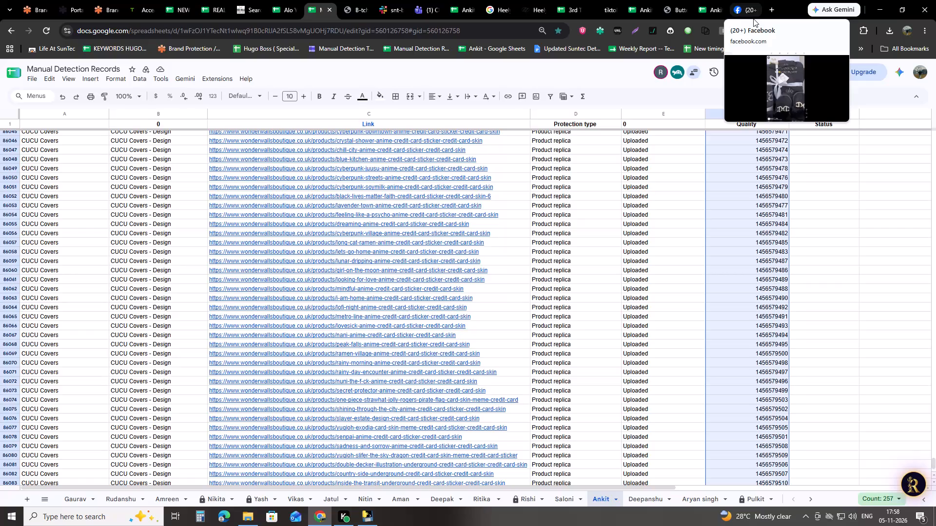
Start a new Alo Yoga incident with asset Alo Yoga - Social Media Facebook, protection type Product counterfeit and multiple detection links enabled.
click(59, 0)
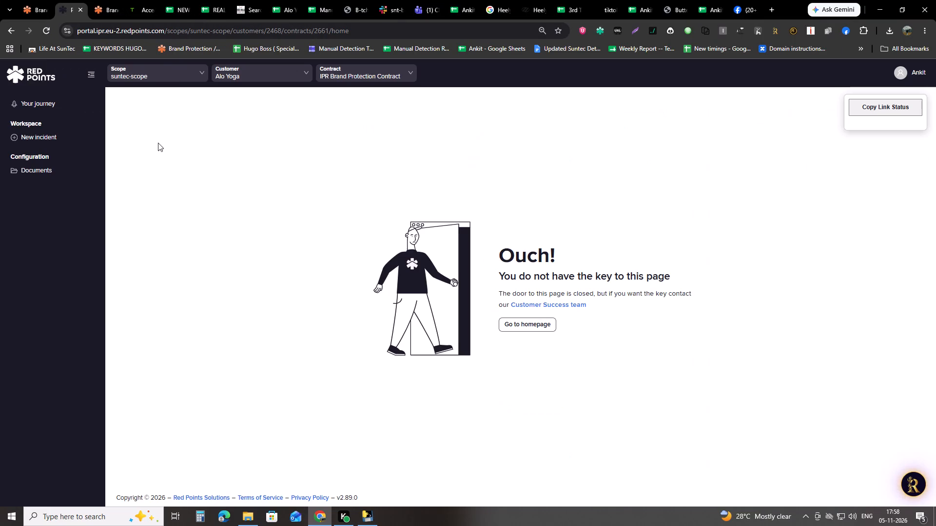
click(46, 134)
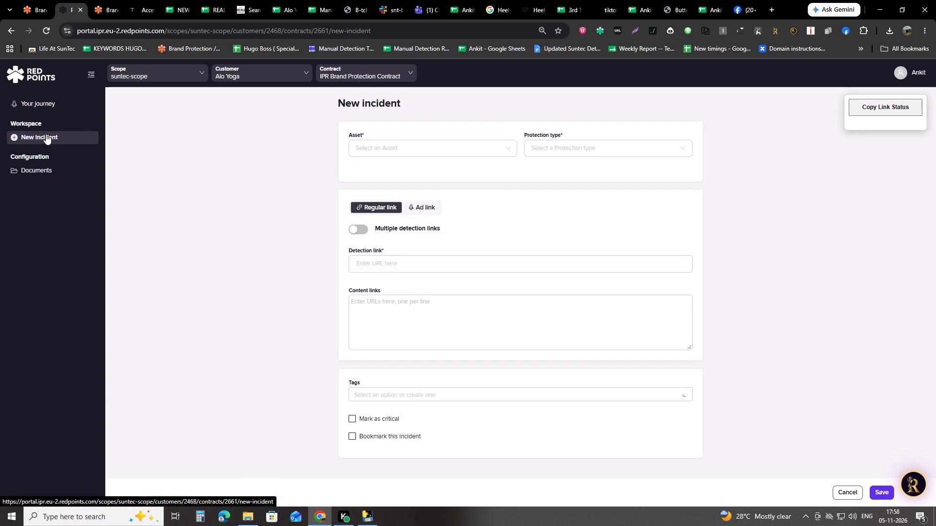
click(375, 141)
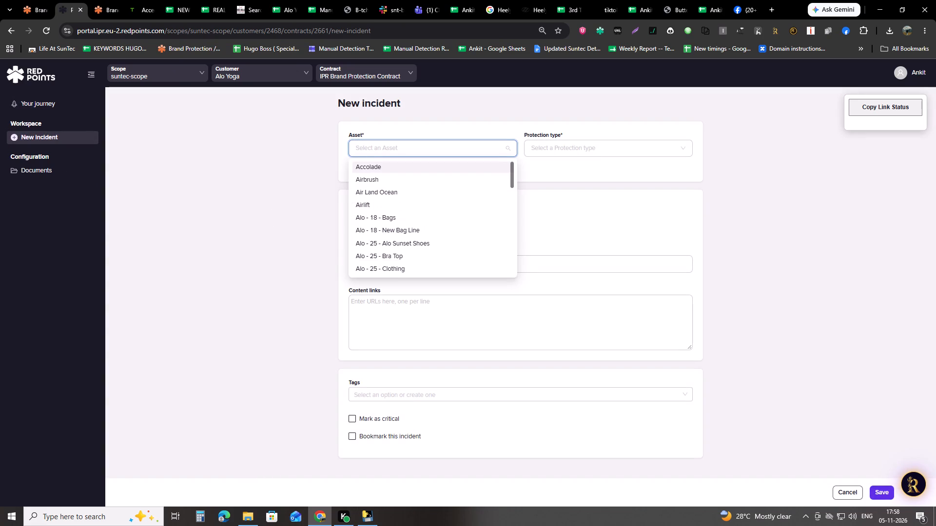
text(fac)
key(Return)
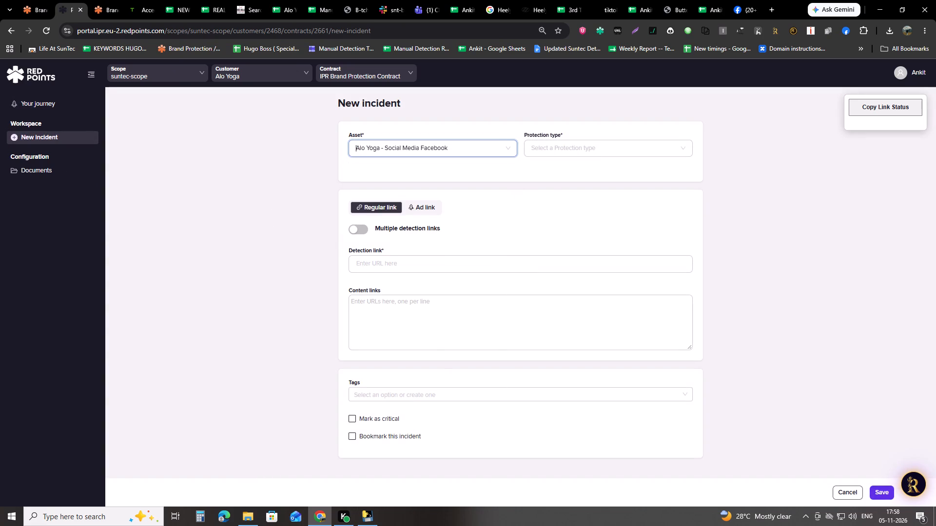
click(596, 145)
click(581, 171)
click(367, 231)
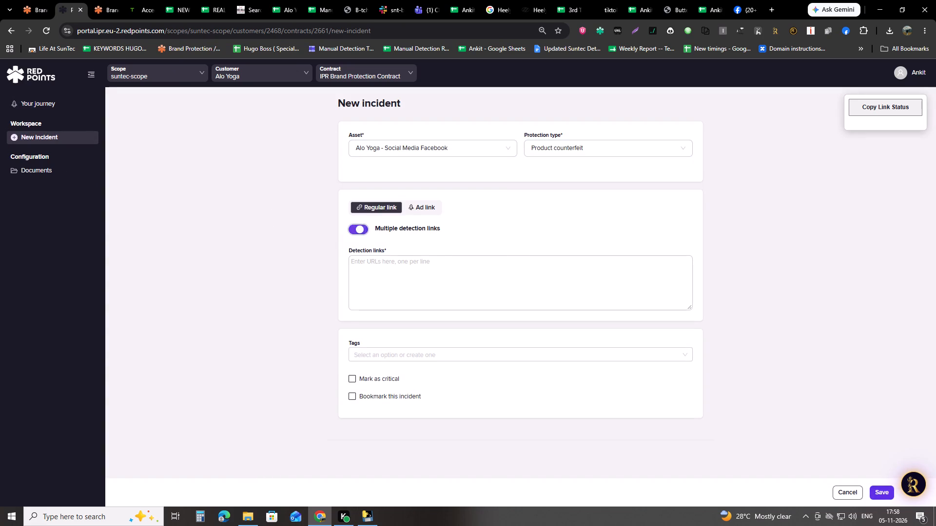
click(378, 281)
Open the Facebook post linked in row 2779 of the Alo Yoga sheet's 05/11/2026 section to check it.
click(704, 0)
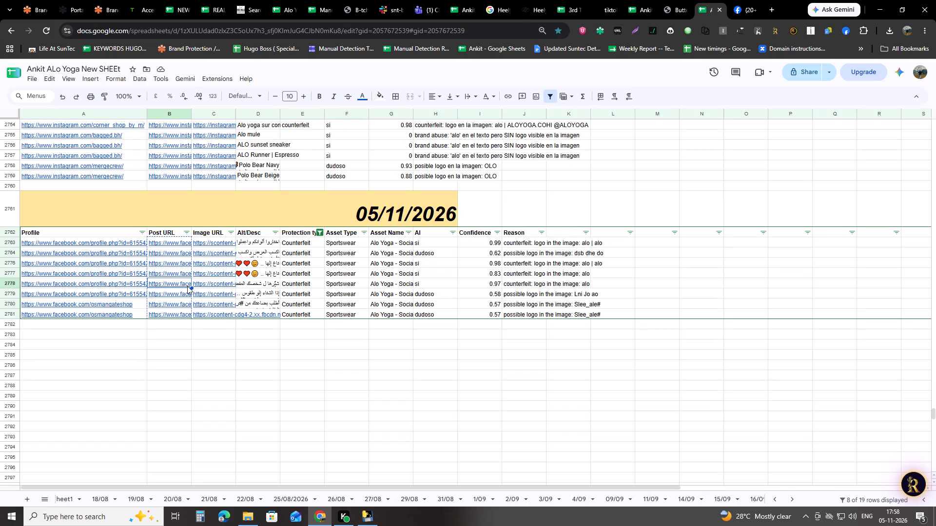
click(181, 297)
click(190, 310)
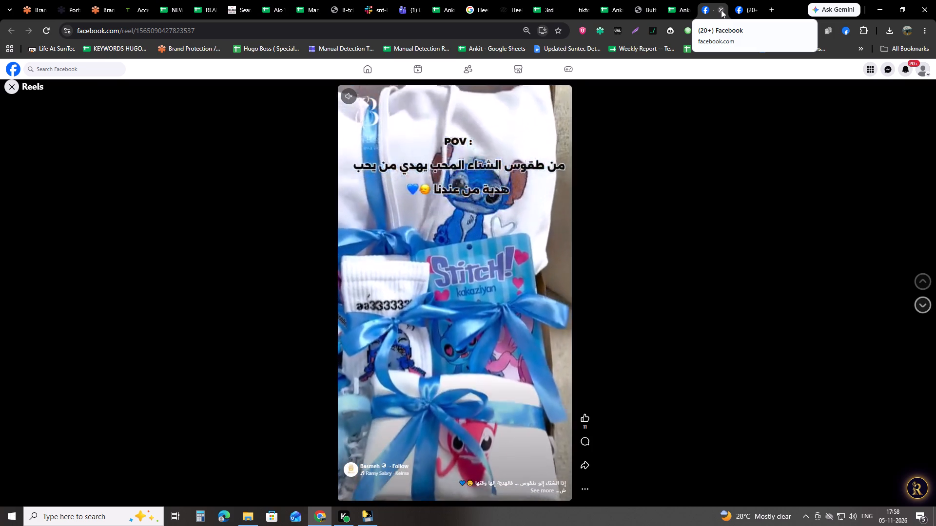
click(721, 10)
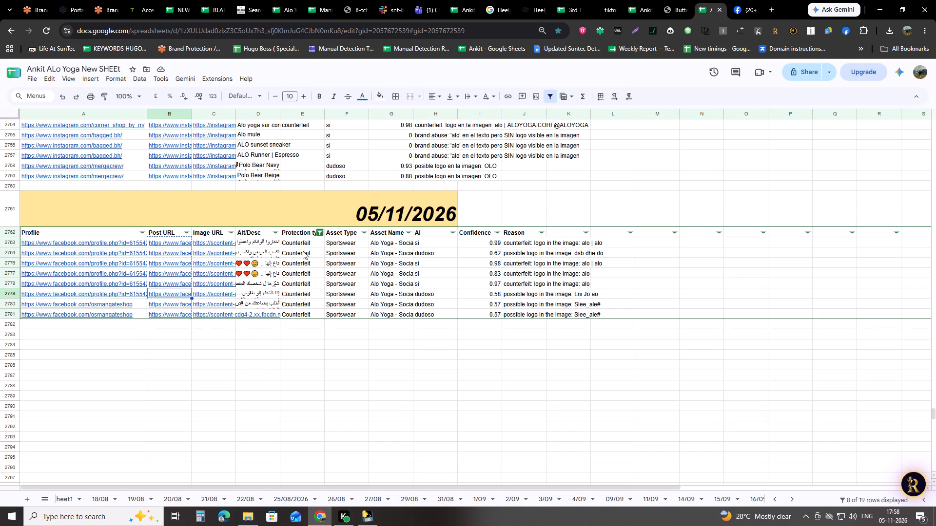
Copy the eight filtered 05/11/2026 post URLs from the Alo Yoga sheet into the new incident's detection links.
drag(176, 246, 175, 315)
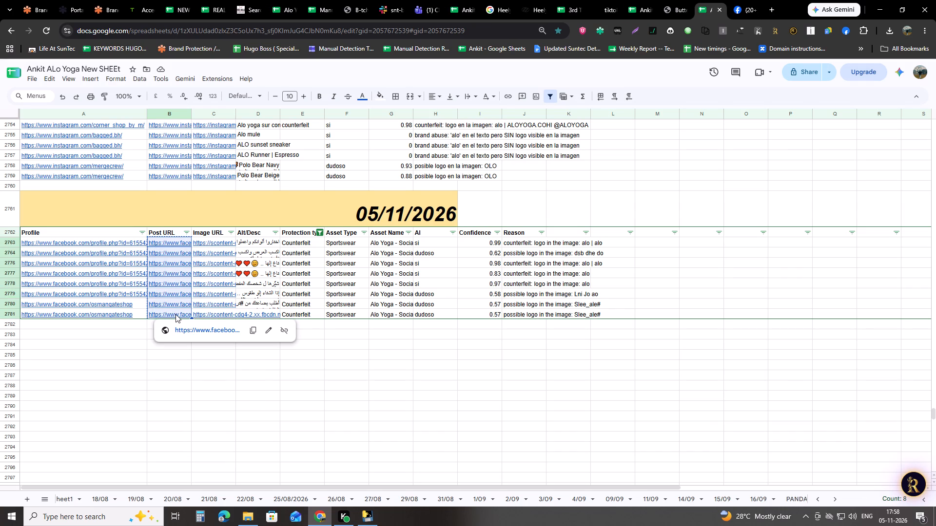
key(ctrl+c)
key(ctrl+c)
key(ctrl+c)
key(ctrl+c)
key(ctrl+c)
click(73, 0)
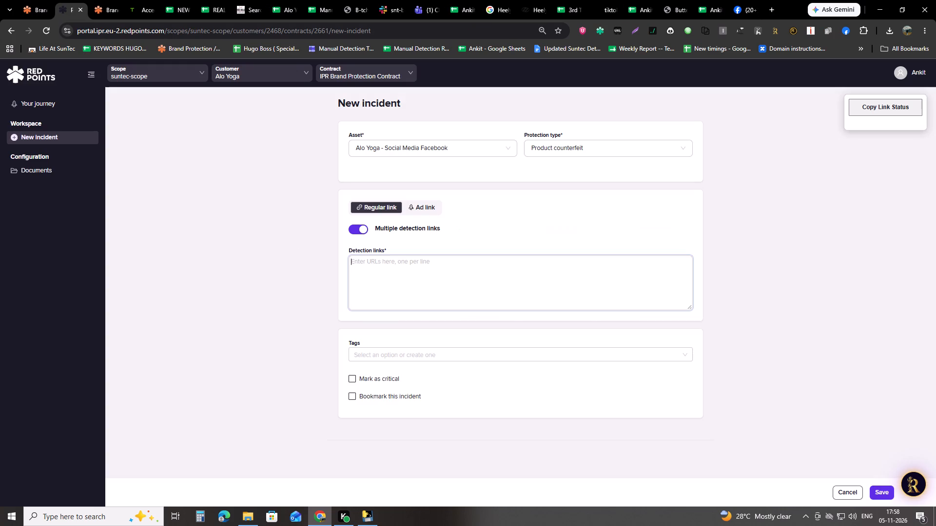
click(420, 263)
key(ctrl+v)
Tag the incident with "Facebook - Internal upload" and save it.
click(401, 354)
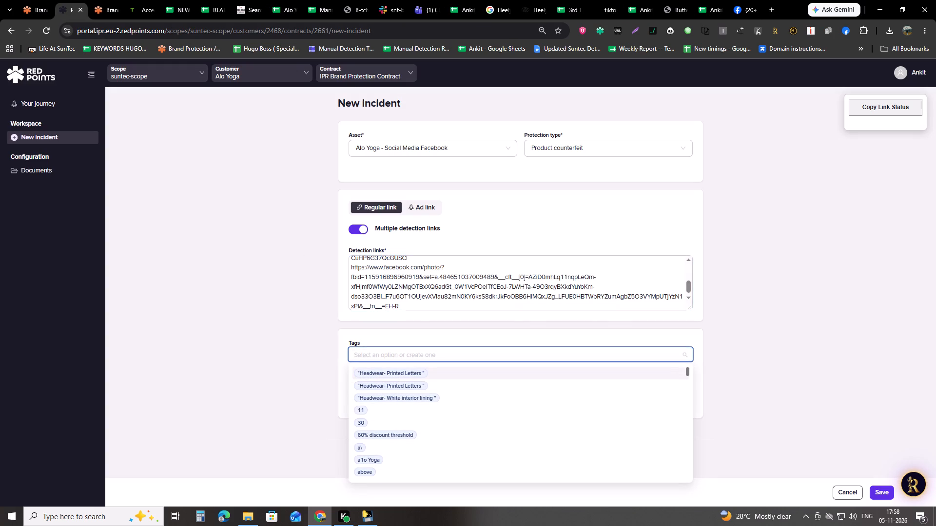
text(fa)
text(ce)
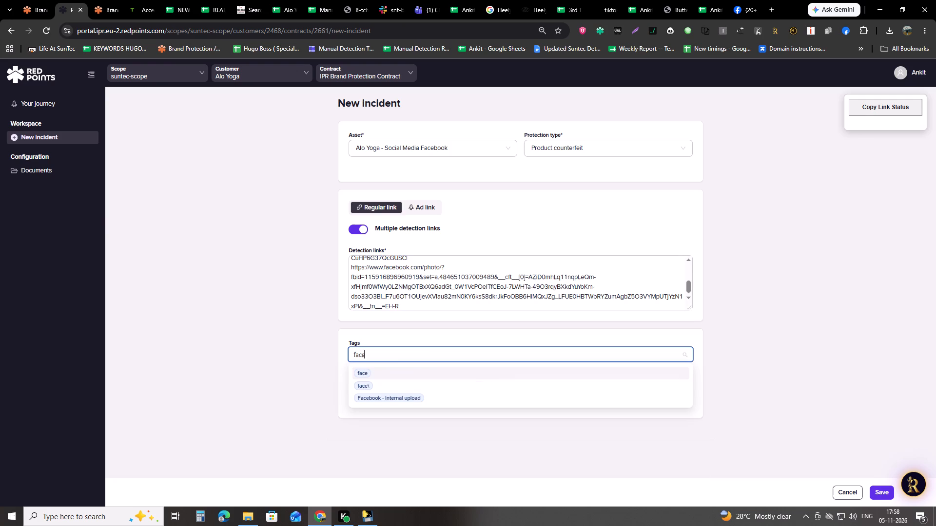
click(402, 399)
click(765, 354)
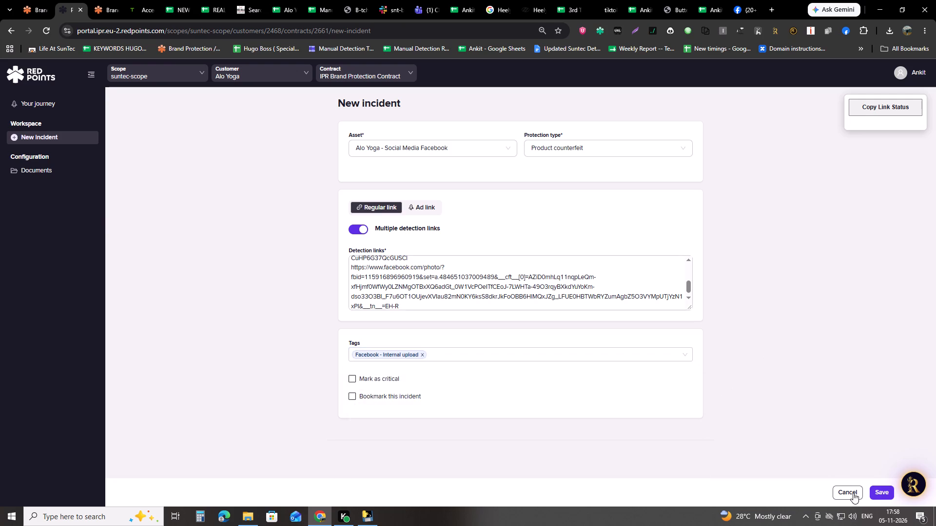
click(881, 489)
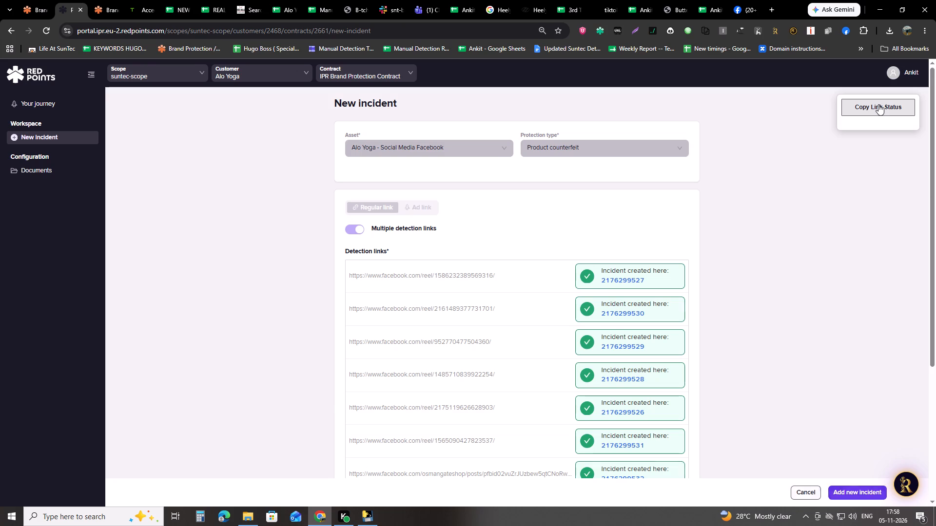
Copy the link status of the created incidents into Ankit's sheet of Manual Detection Records, starting at row 86178 below the CUCU Covers entries.
scroll(638, 386, down, 4)
triple_click(447, 281)
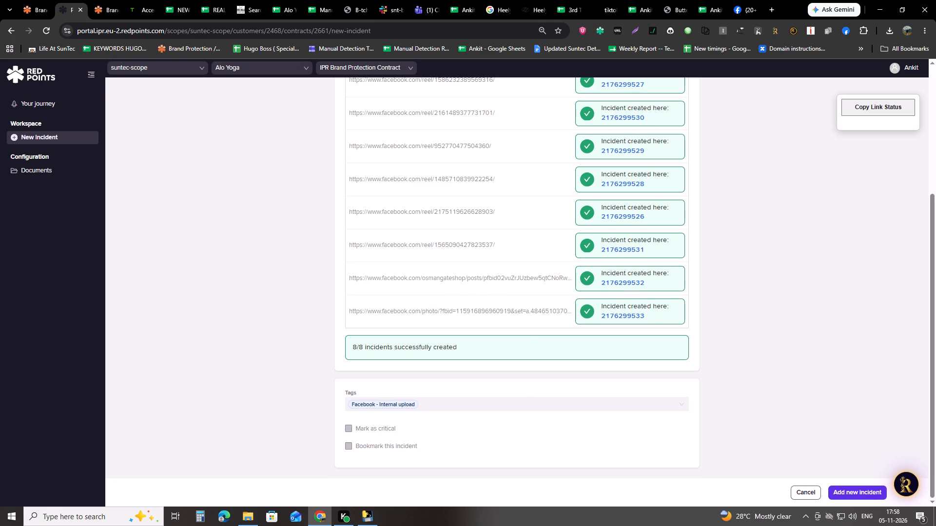
click(858, 111)
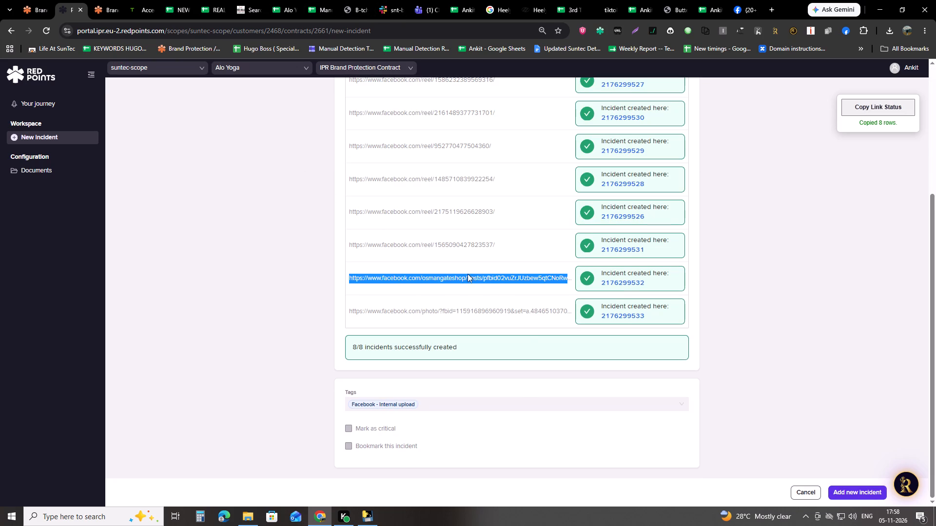
click(321, 0)
scroll(286, 288, down, 4)
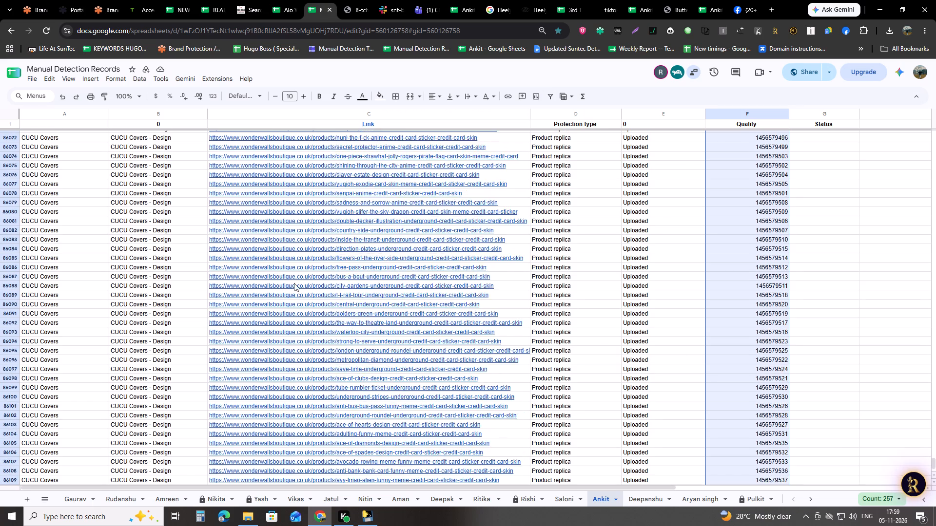
scroll(294, 283, down, 20)
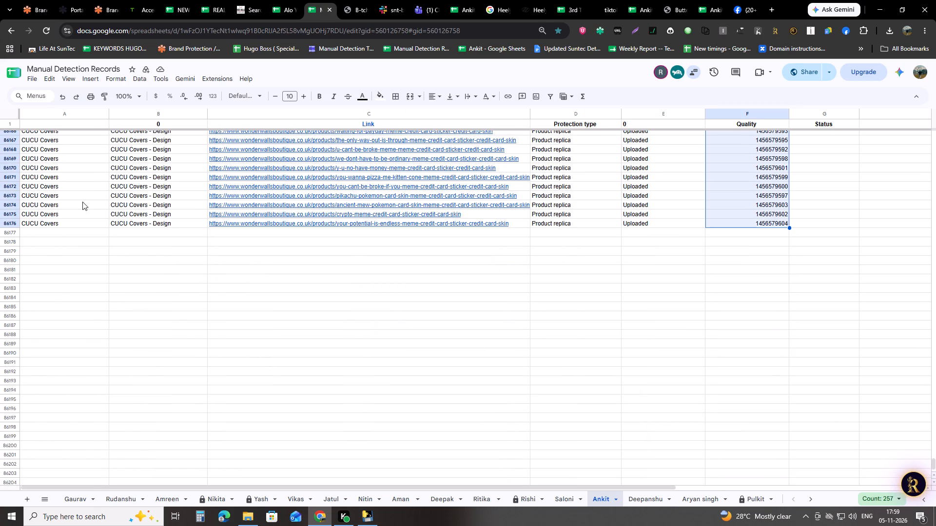
click(81, 196)
key(ctrl+v)
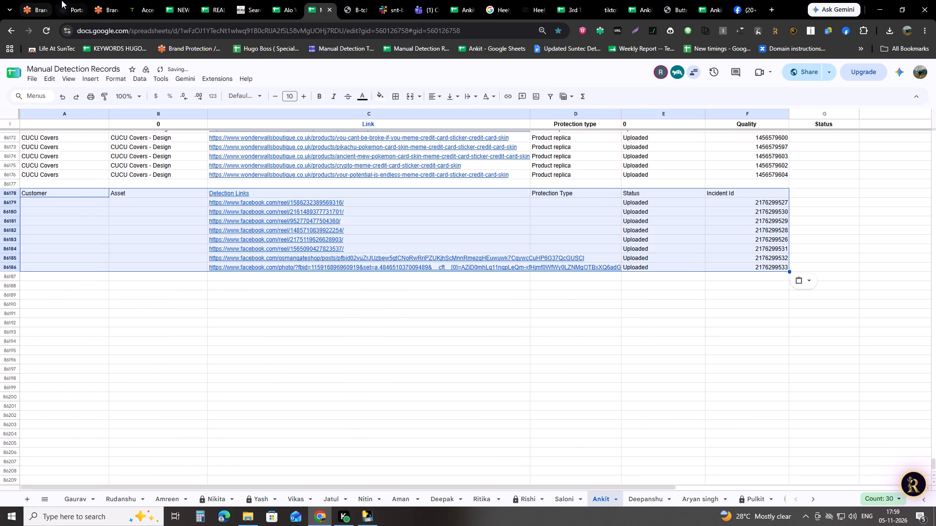
Fill the Customer column with Alo Yoga for the new detections in rows 86179 to 86186.
click(61, 0)
scroll(306, 149, up, 1)
alt+click(244, 75)
alt+click(244, 68)
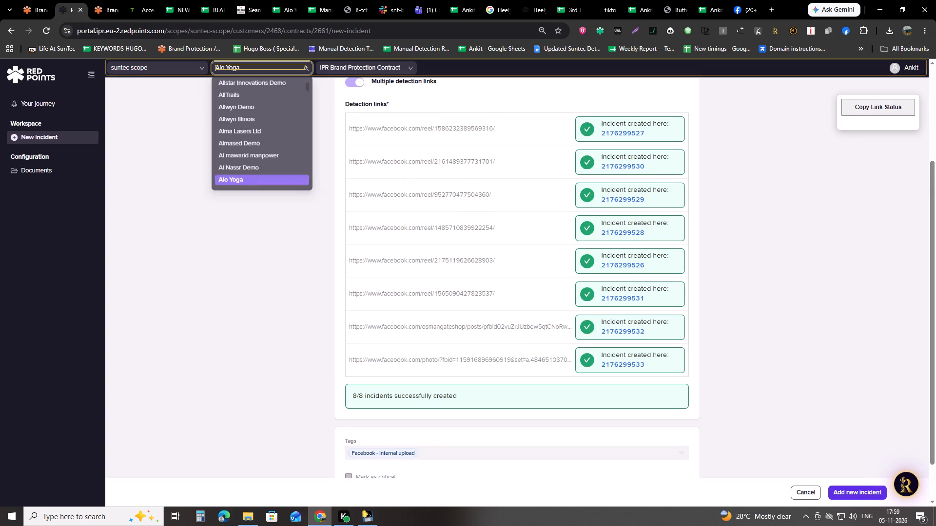
click(326, 0)
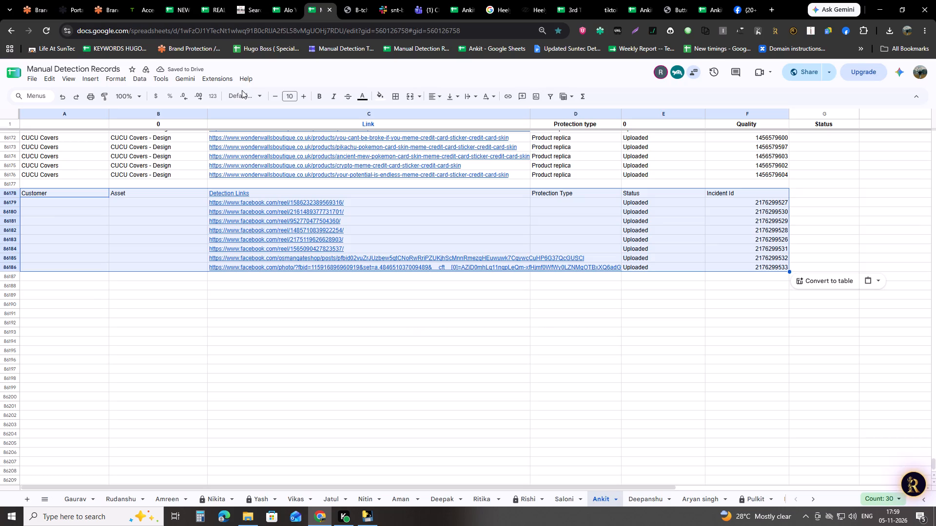
drag(66, 200, 78, 259)
key(ctrl+v)
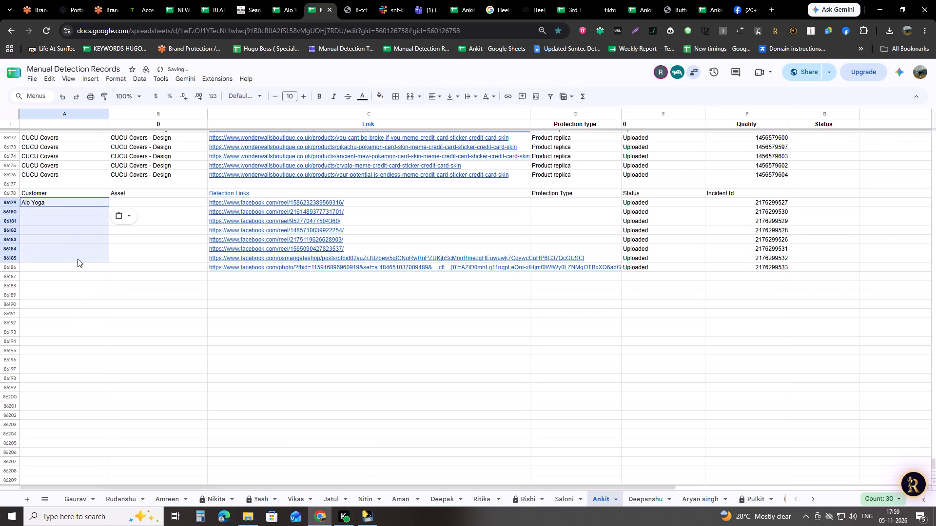
drag(78, 259, 79, 264)
key(ctrl+d)
Fill the Asset column of the new Alo Yoga detection rows with the value copied from the incident form.
click(61, 0)
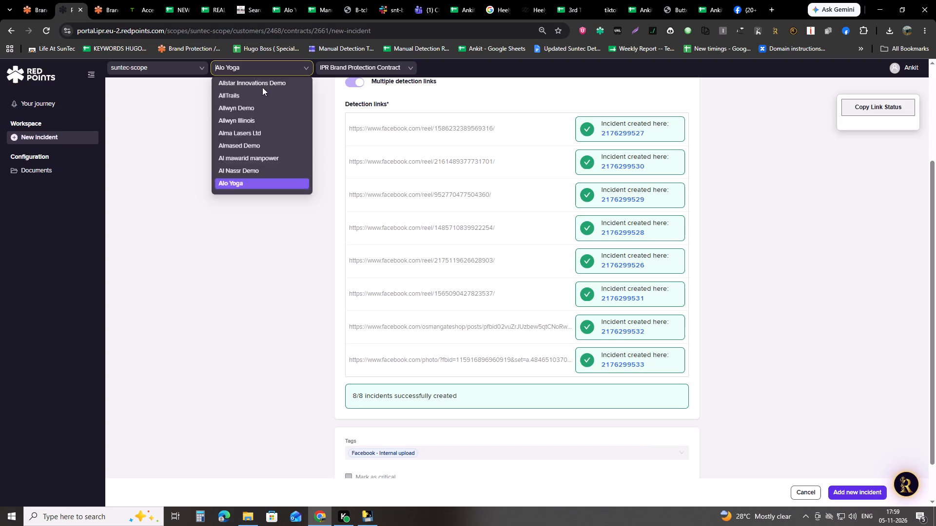
scroll(666, 157, up, 4)
alt+click(594, 145)
scroll(624, 197, down, 7)
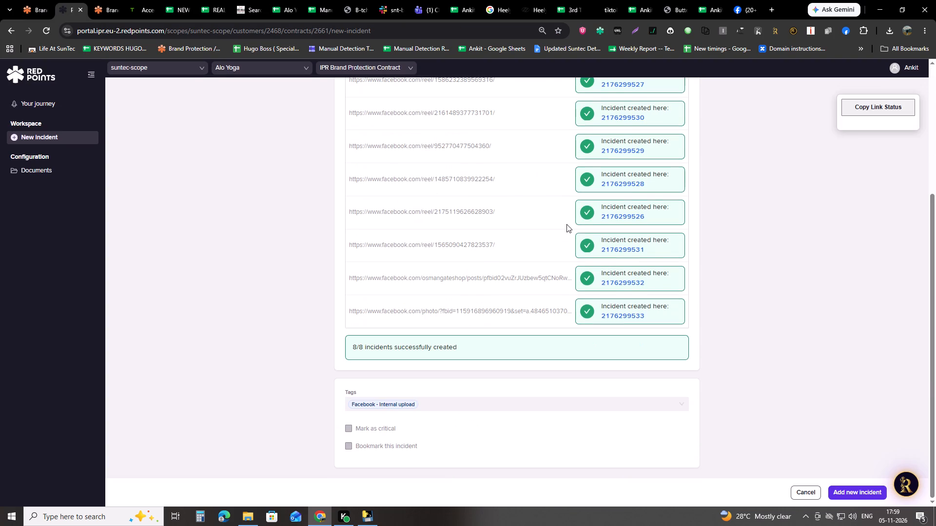
click(306, 0)
drag(136, 201, 139, 245)
key(ctrl+v)
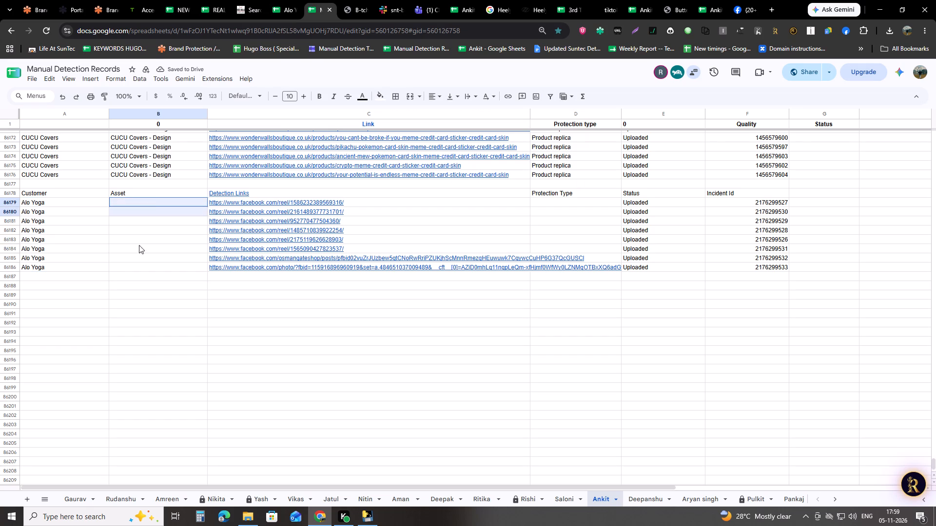
Fill the Asset column of all the Alo Yoga rows with "Product counterfeit".
drag(139, 245, 146, 268)
key(ctrl+d)
Clear the header labels and the blank row above the Alo Yoga entries in Manual Detection Records.
drag(67, 187, 254, 196)
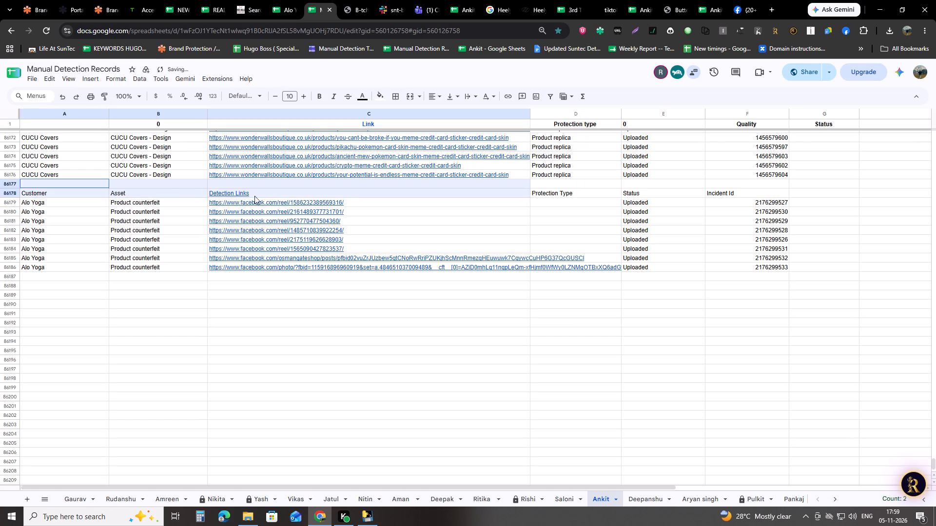
drag(254, 196, 741, 196)
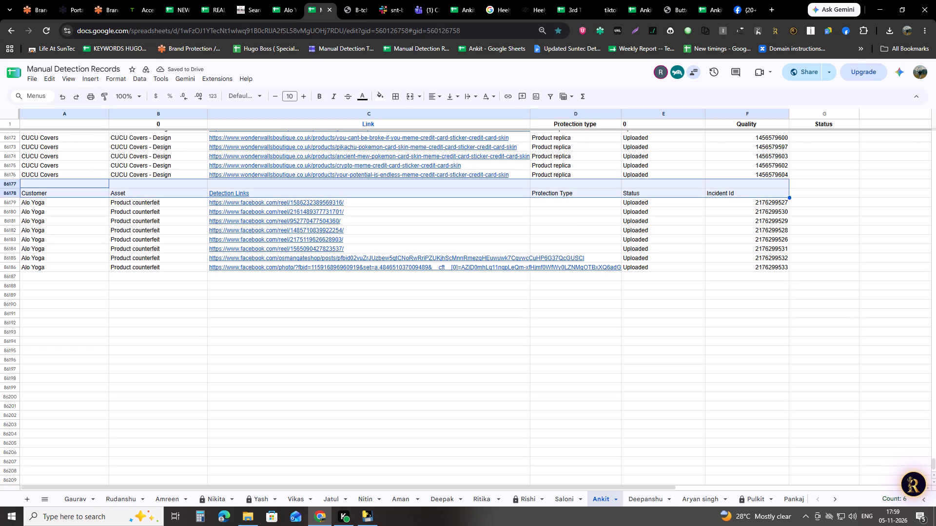
key(Delete)
click(397, 360)
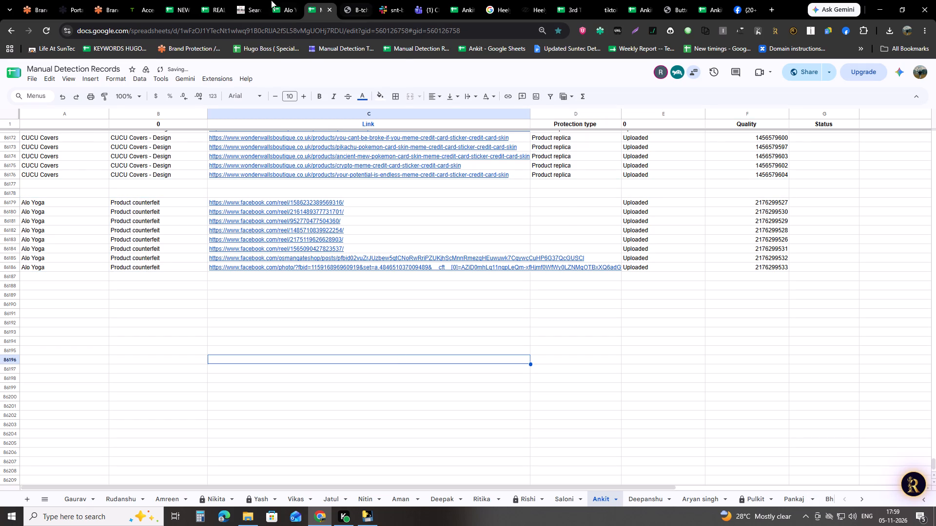
click(174, 0)
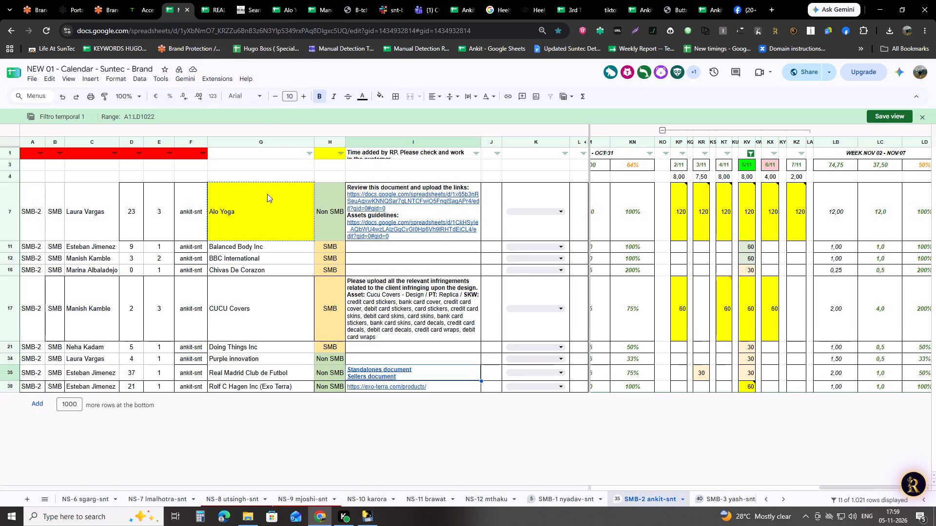
scroll(267, 194, up, 3)
drag(191, 214, 263, 387)
key(ctrl+c)
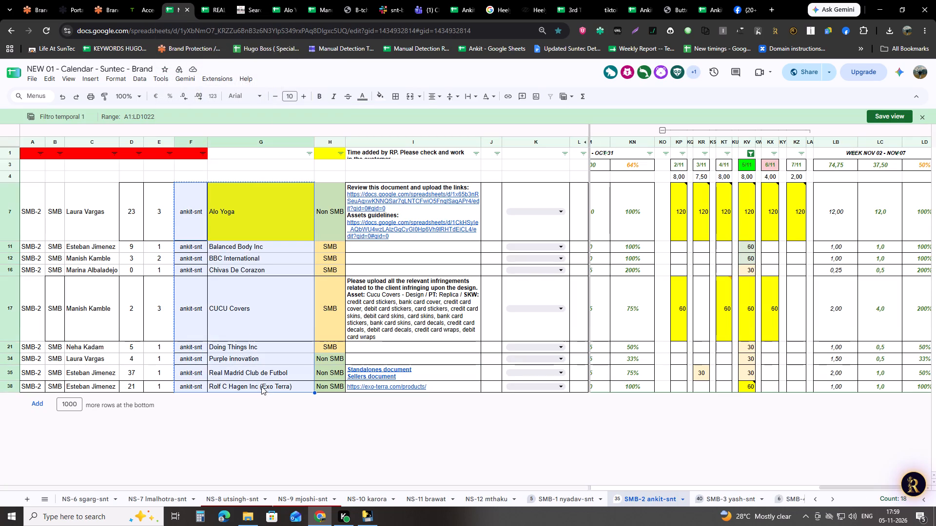
key(ctrl+c)
key(ctrl+c)
Find the Ankit spreadsheet and open it in a new browser tab.
click(626, 0)
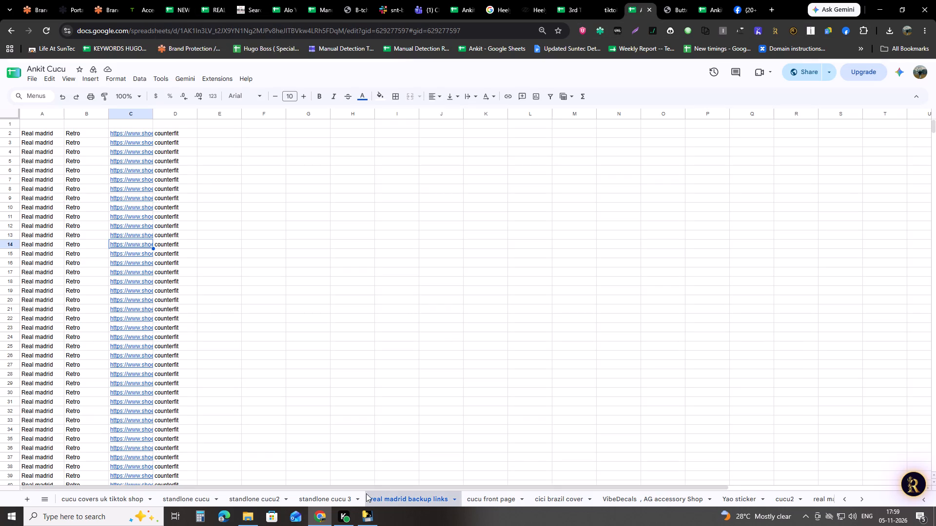
click(706, 0)
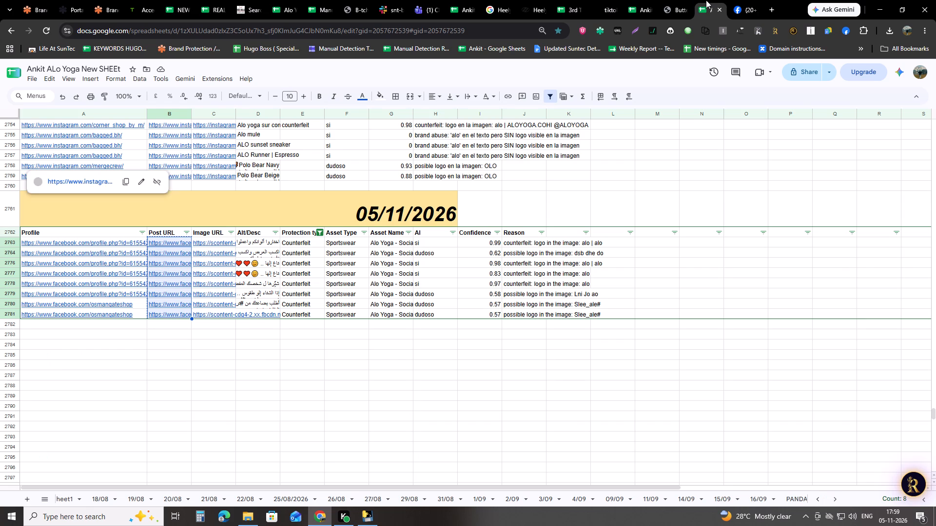
double_click(780, 0)
click(773, 0)
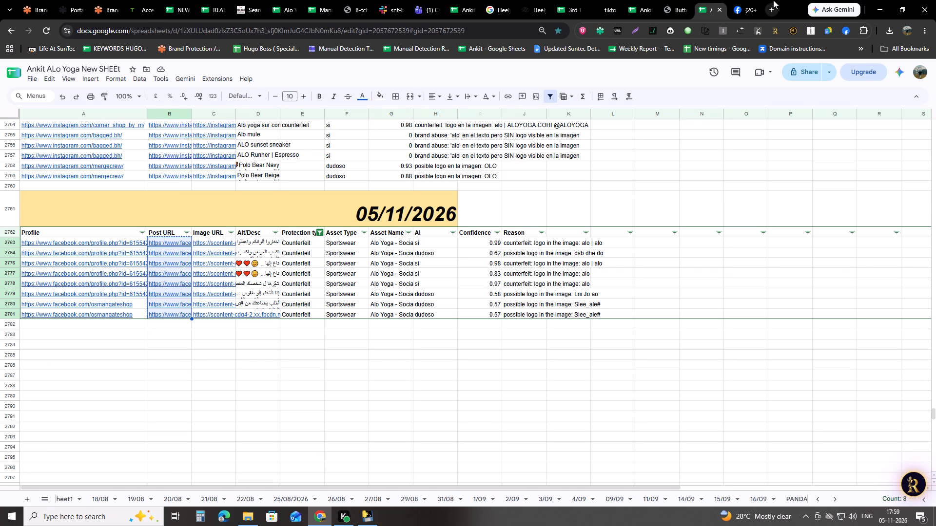
text(an)
key(Down)
key(Return)
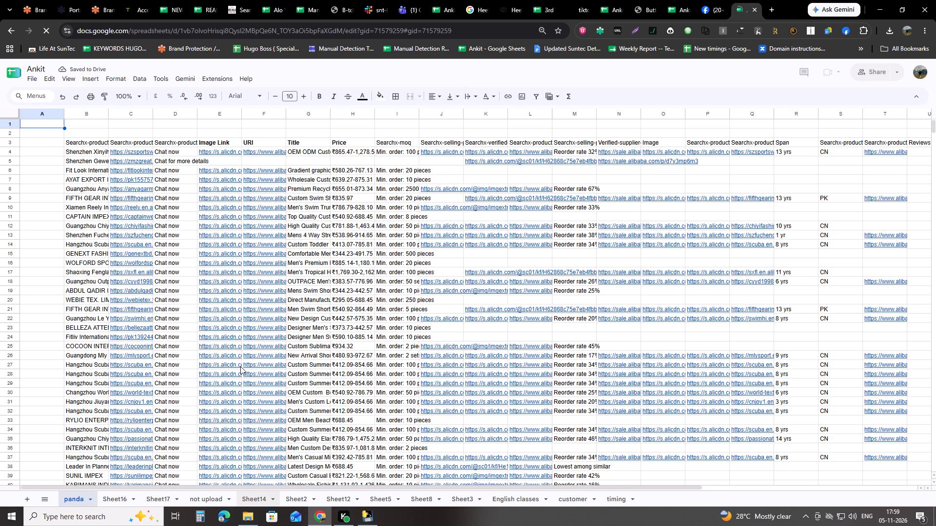
Copy the calendar's 5/11 times along with the names and customers, and paste them into the Ankit spreadsheet's "not upload" summary table.
click(180, 0)
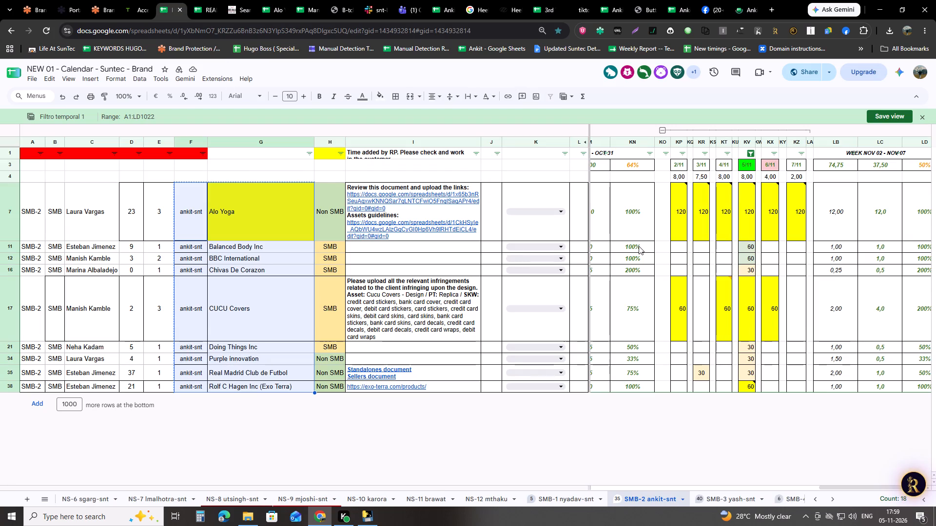
key(ctrl+c)
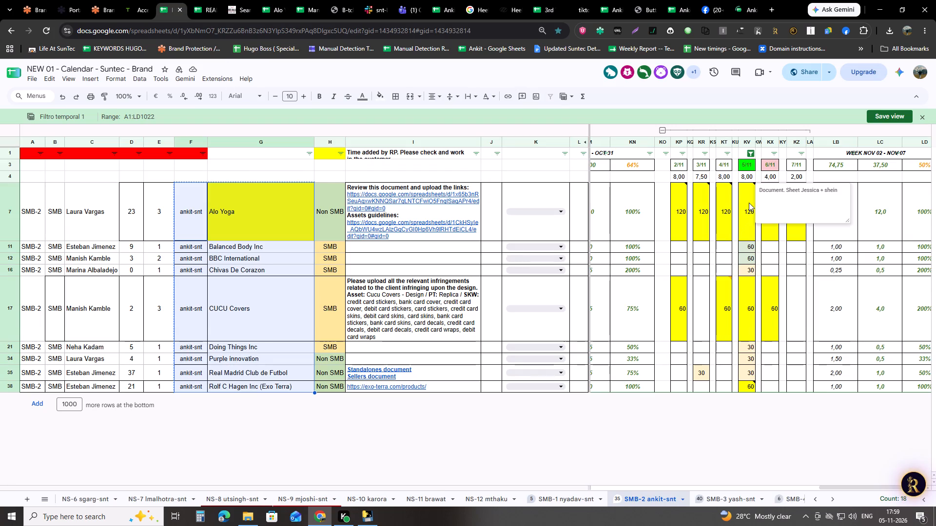
ctrl+drag(749, 203, 750, 385)
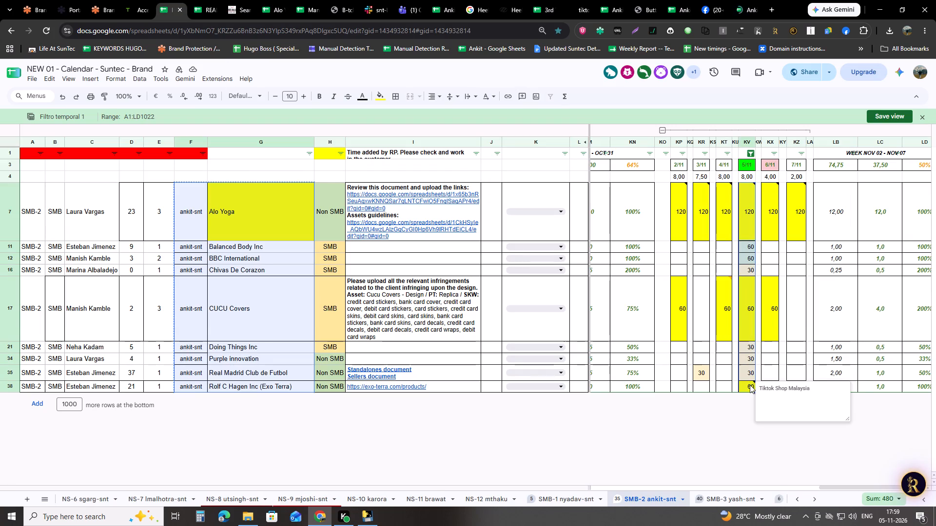
key(ctrl+c)
key(ctrl+c)
key(ctrl+c)
key(ctrl+c)
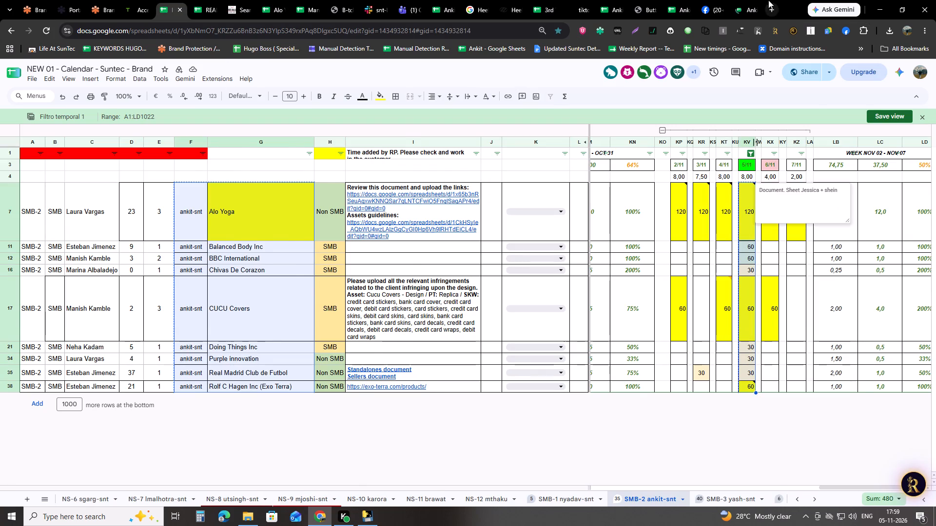
click(744, 0)
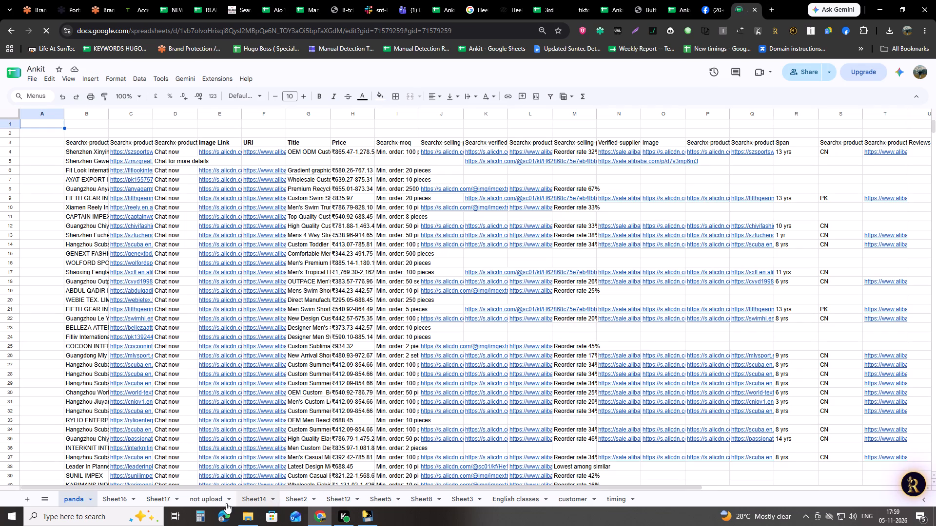
click(207, 497)
drag(207, 486, 665, 488)
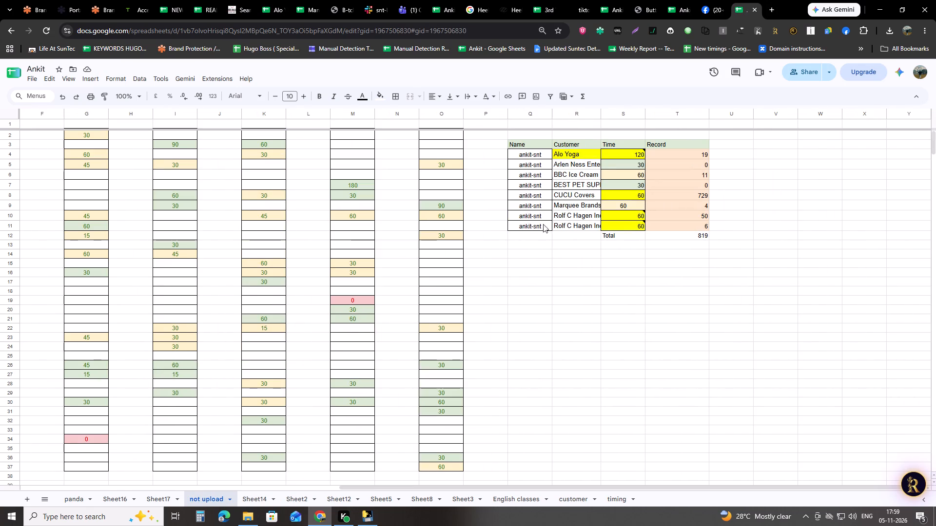
click(528, 157)
key(ctrl+v)
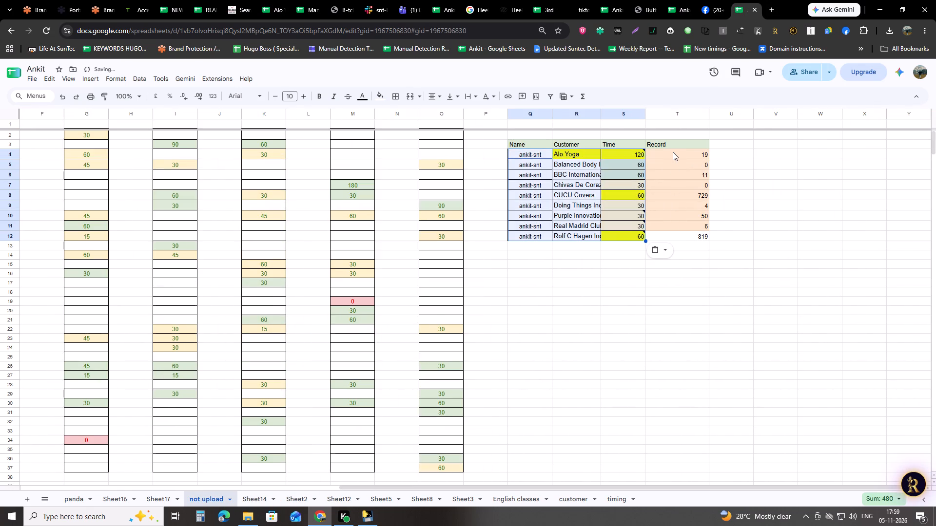
Count the Alo Yoga incident IDs in Manual Detection Records and enter 8 as Alo Yoga's Record value.
click(673, 153)
click(669, 0)
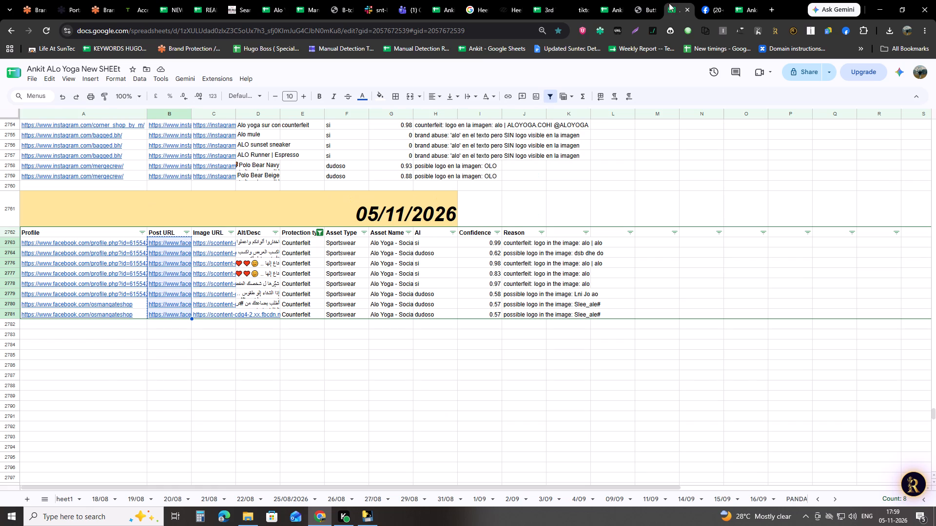
click(307, 0)
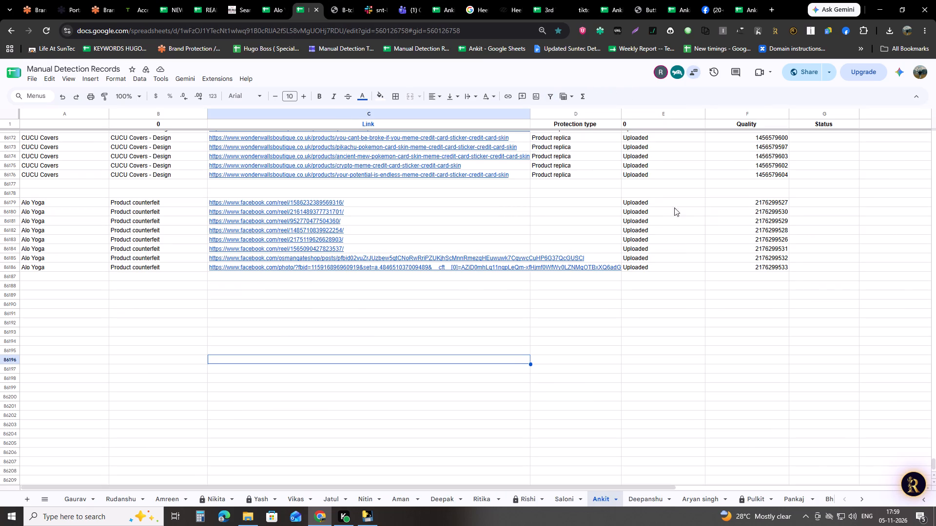
click(789, 223)
key(ctrl+space)
click(751, 0)
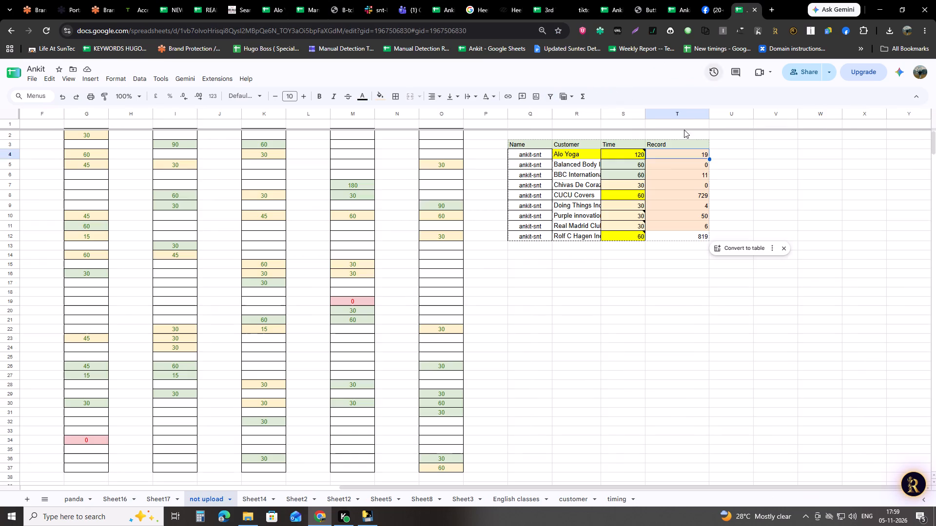
key(8)
key(Return)
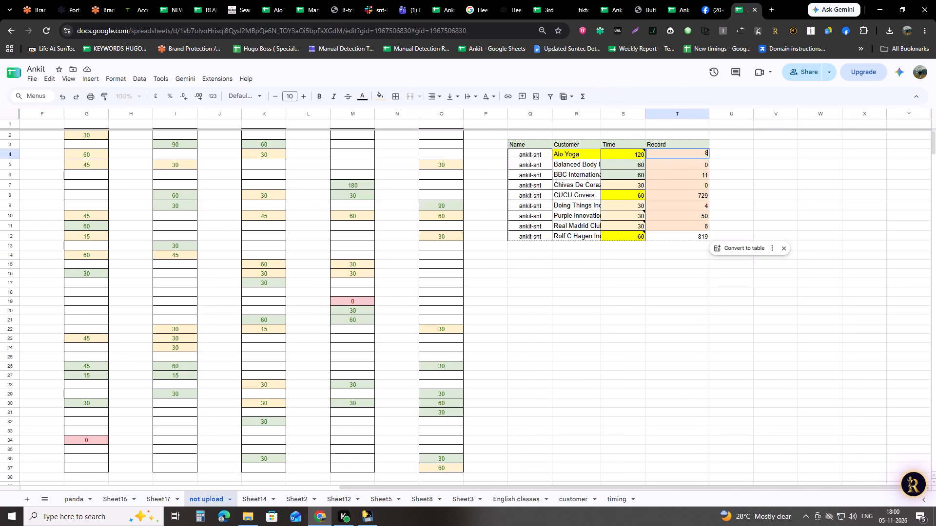
Enter 0 as the Record value for Balanced Body Inc, BBC International and Chivas De Corazon.
key(0)
key(Return)
key(0)
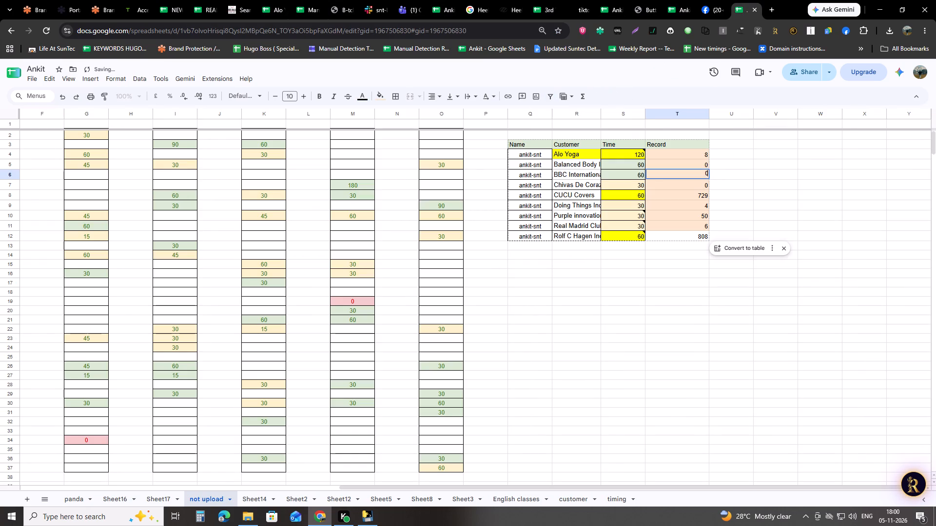
key(Return)
key(0)
key(Return)
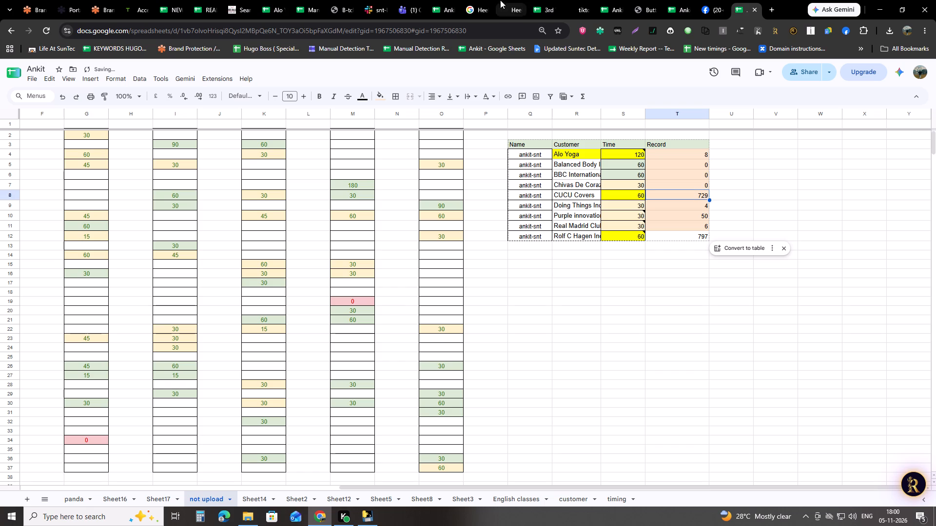
Count the CUCU Covers incident IDs and the Rolf C Hagen INC incident IDs in Manual Detection Records.
click(320, 0)
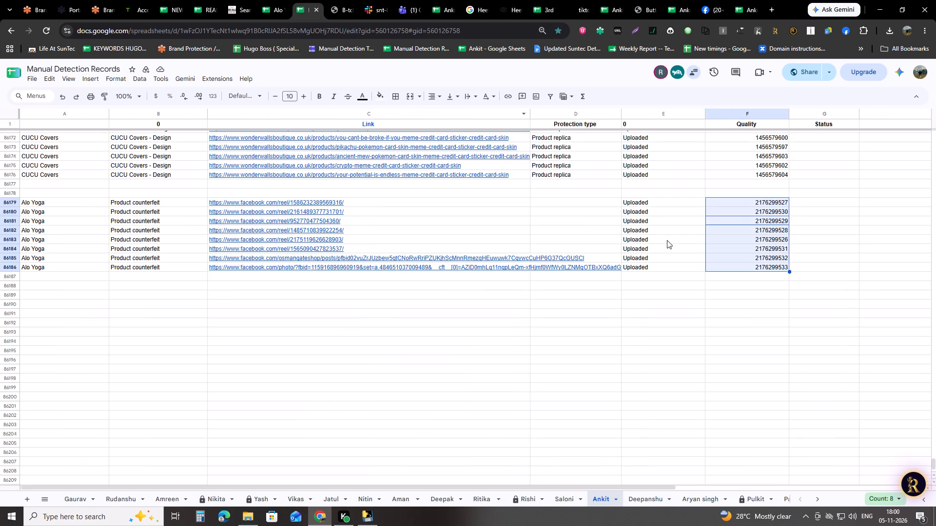
click(755, 160)
key(ctrl+space)
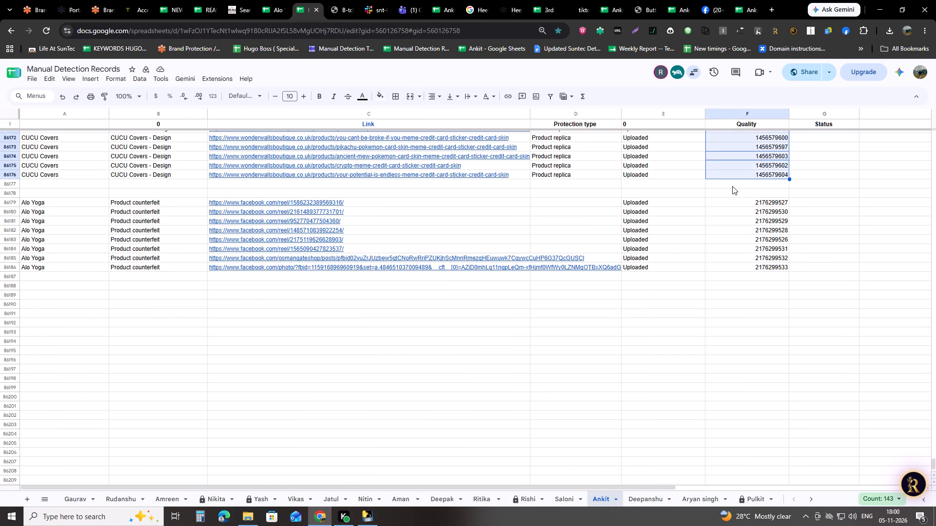
key(ctrl+Up)
key(Up)
key(Up)
key(Up)
key(Up)
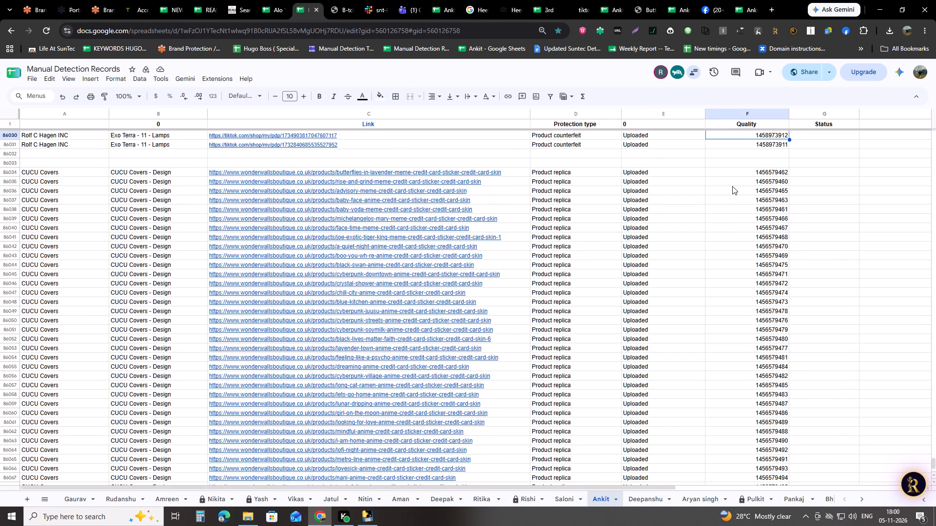
key(ctrl+space)
Enter 0 as the Record value for CUCU Covers, Doing Things Inc, Purple innovation and Real Madrid in the summary table.
click(738, 0)
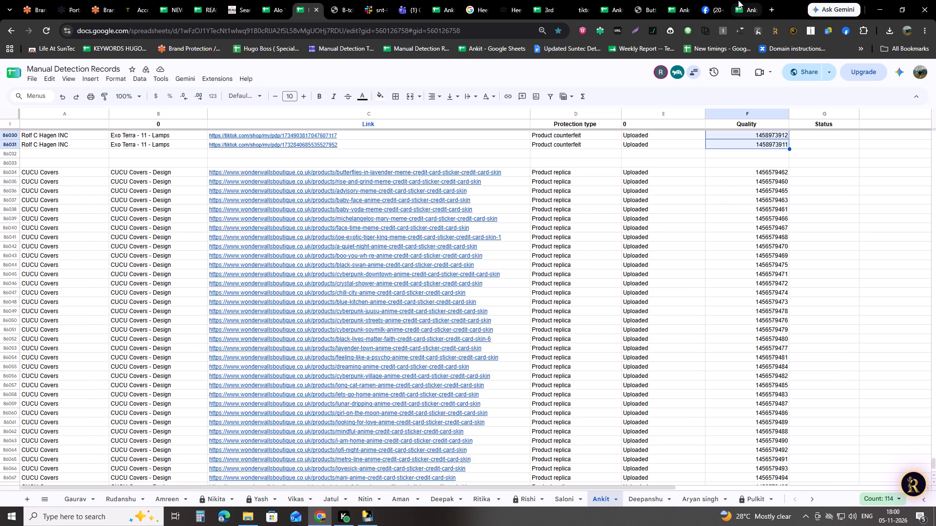
key(0)
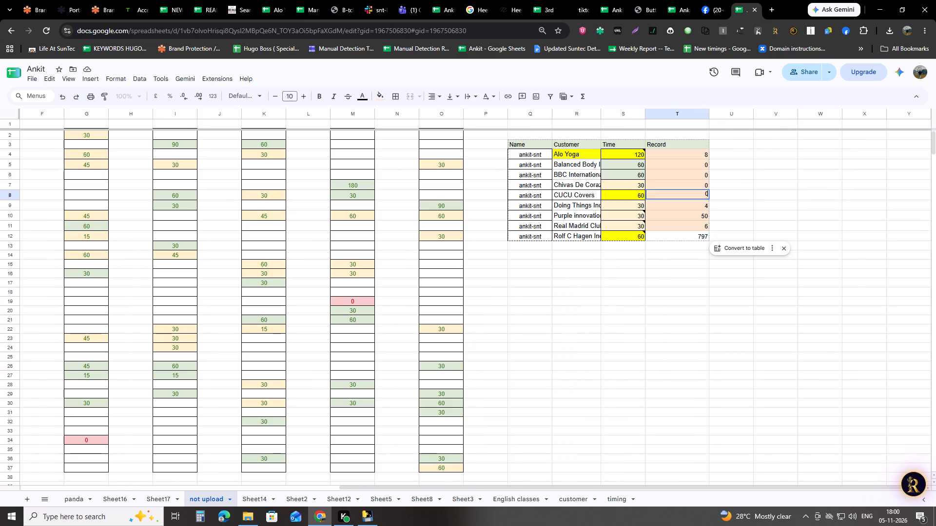
key(Return)
key(0)
key(Return)
key(0)
key(Return)
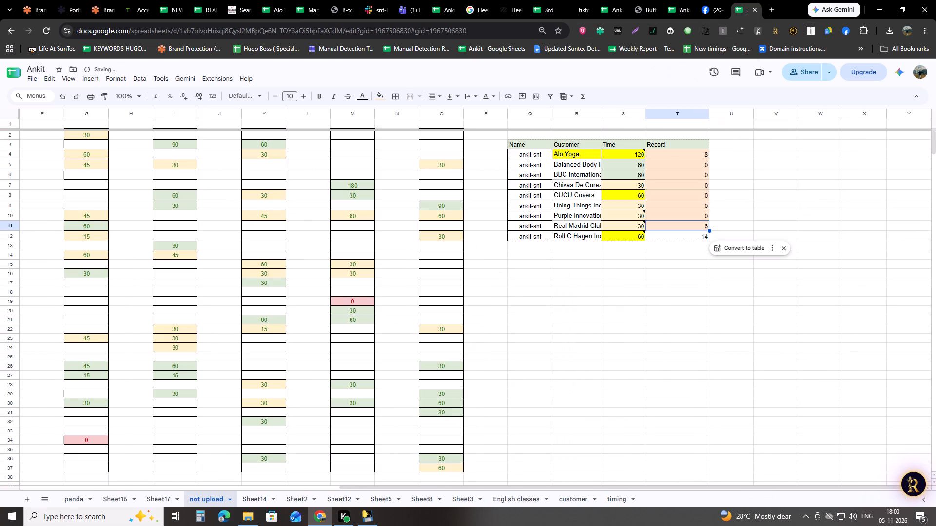
key(0)
key(Return)
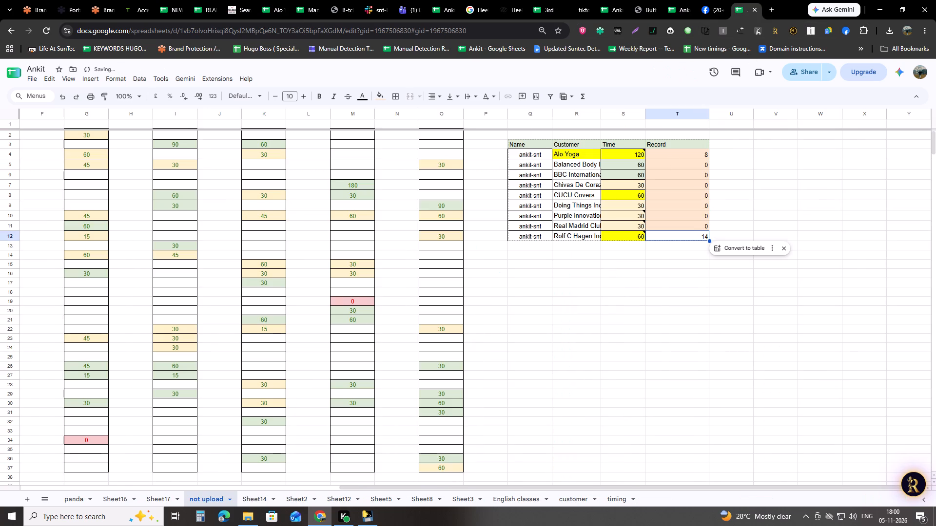
Set the Record value to 114 for Rolf C Hagen Inc and 143 for CUCU Covers.
text(114)
key(Up)
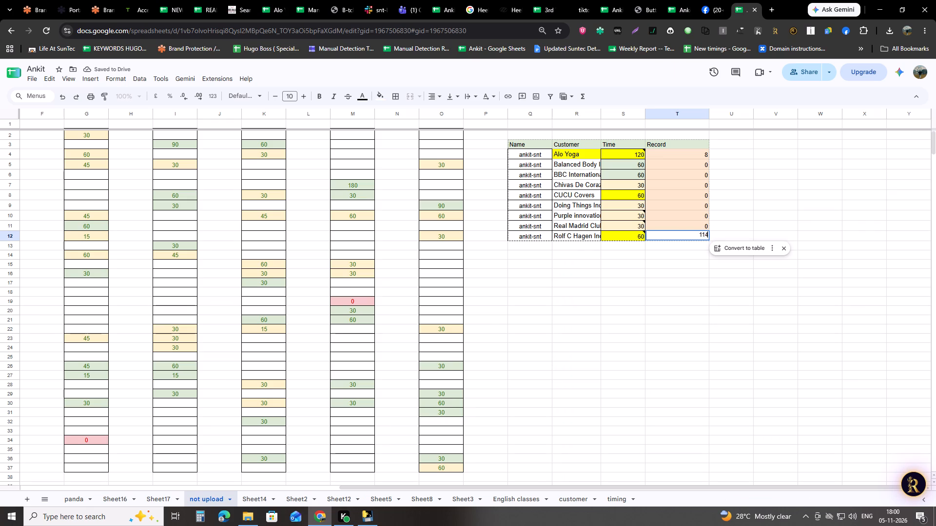
key(Up)
key(Up)
key(Up)
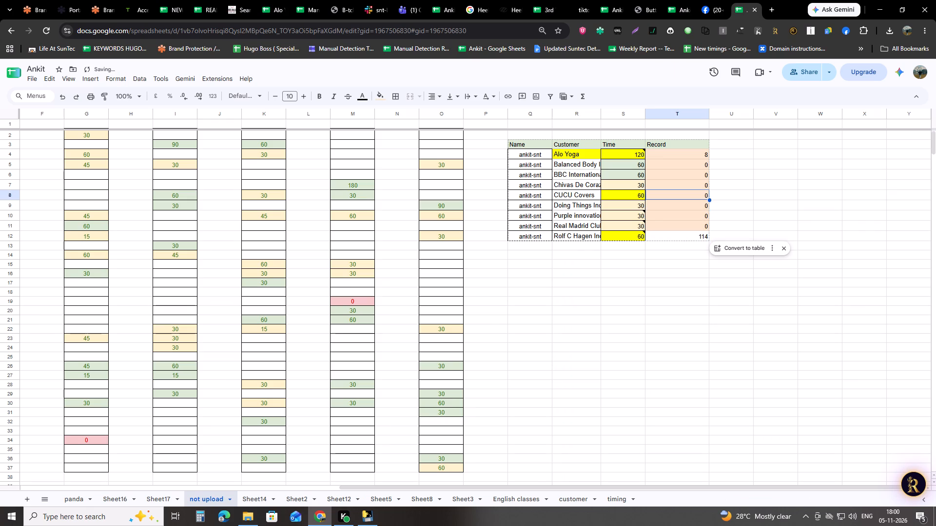
text(143)
key(Return)
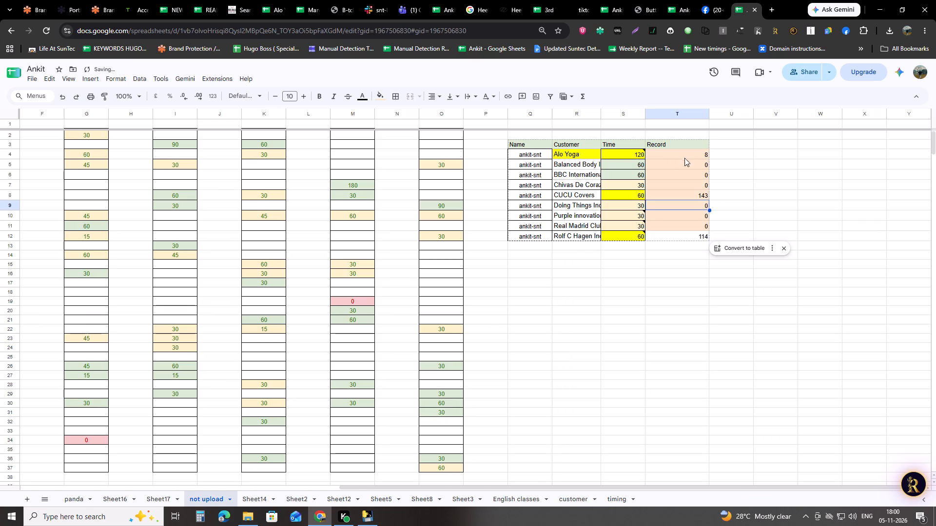
Check the sum of the Record column from Alo Yoga to Rolf C Hagen Inc.
drag(689, 154, 685, 235)
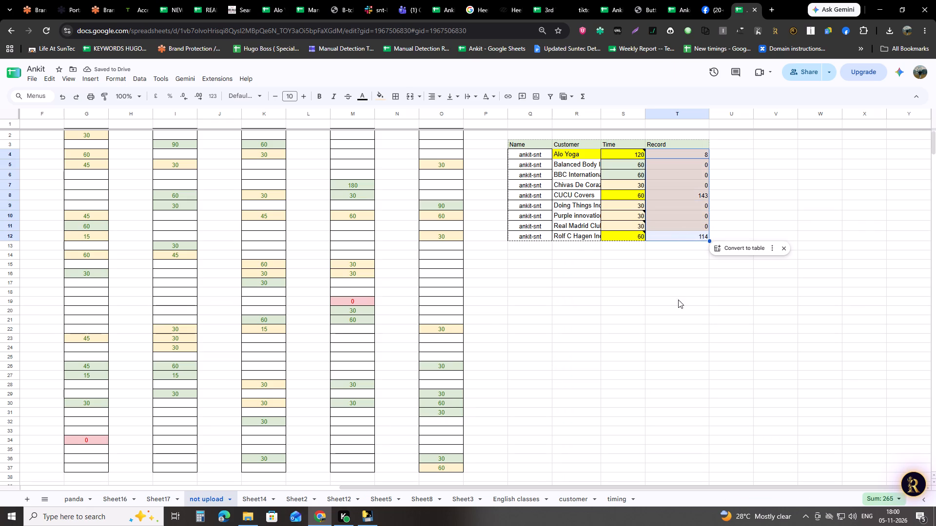
click(676, 250)
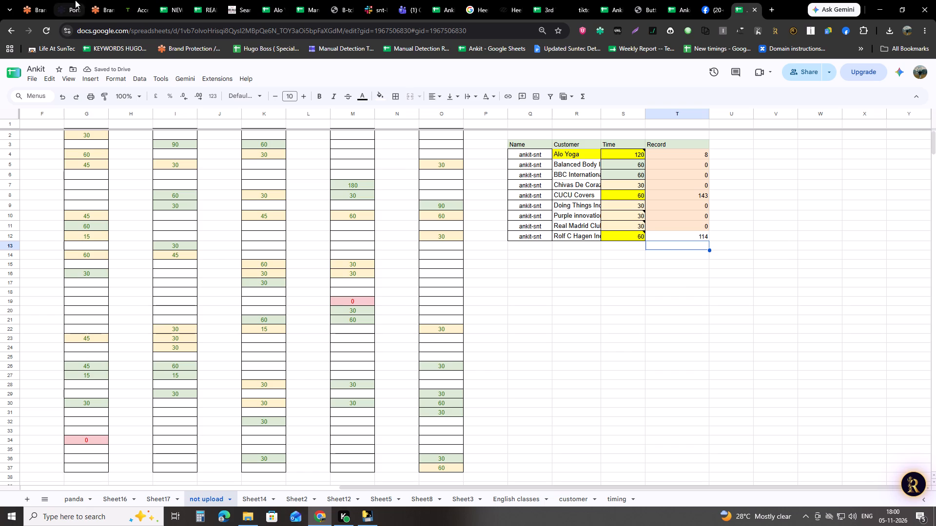
Switch the customer in the Red Points New Incident form to Real Madrid Club de Futbol.
click(46, 0)
click(282, 84)
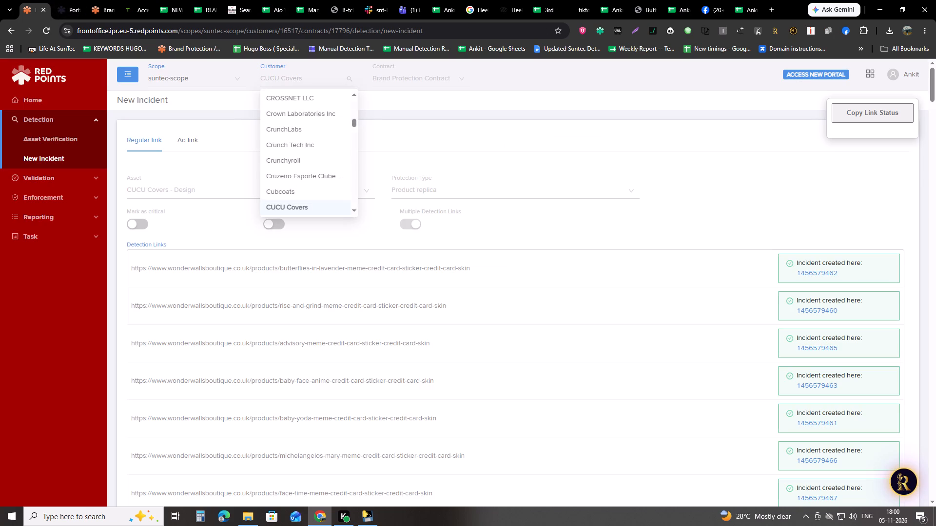
text(real ma)
key(Return)
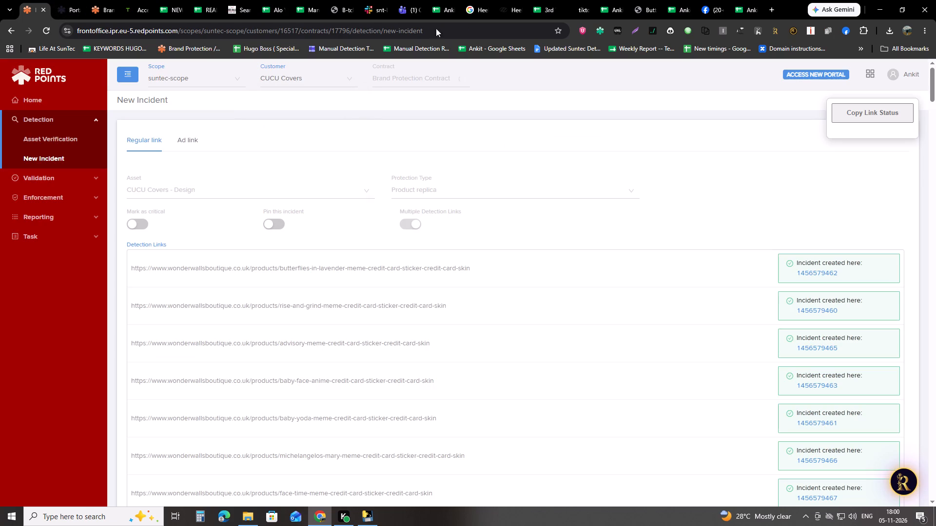
Copy the Real Madrid product links in C2:C29 of the real madrid backup links sheet.
click(591, 0)
click(600, 0)
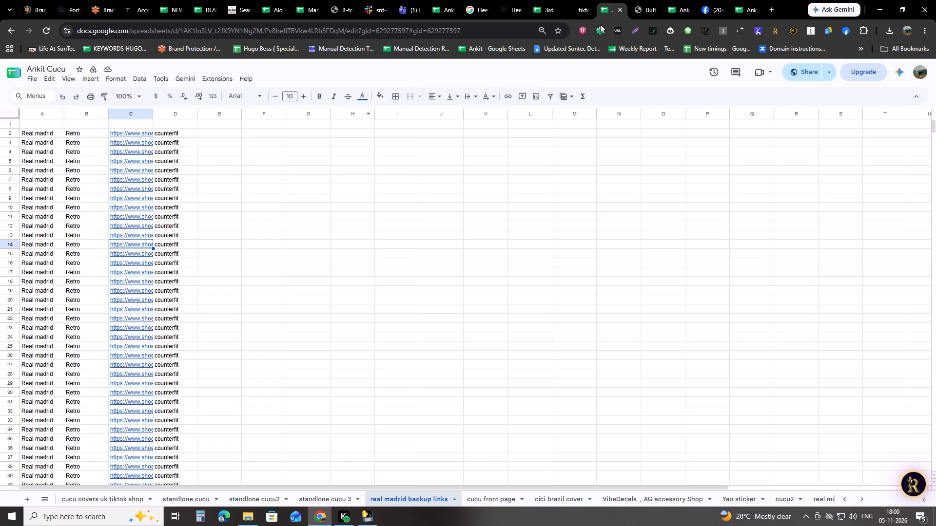
scroll(119, 165, up, 5)
drag(130, 129, 133, 387)
key(ctrl+c)
key(ctrl+c)
key(ctrl+c)
key(ctrl+c)
key(ctrl+c)
key(ctrl+c)
key(ctrl+c)
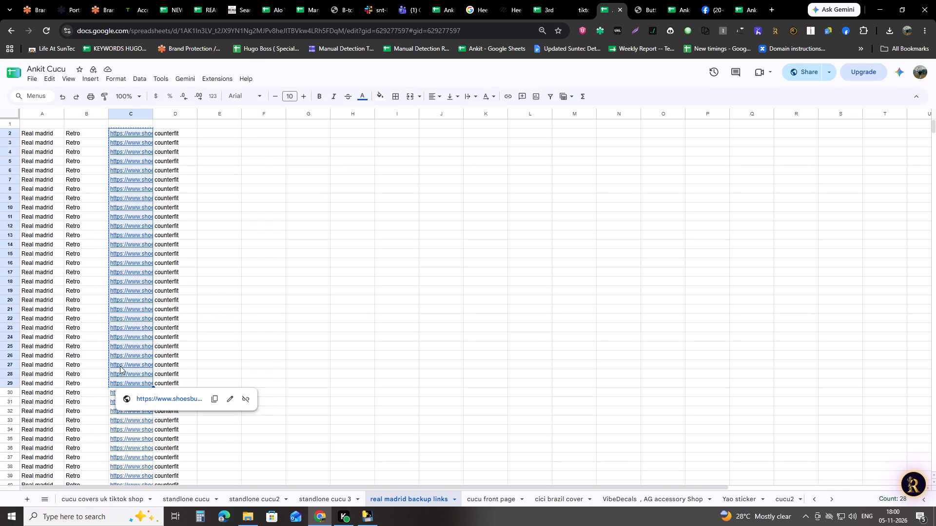
key(ctrl+c)
key(ctrl+c)
Fill the incident form with asset Equipaciones Oficiales Retro/Vintage, protection type Product counterfeit, multiple detection links enabled, and the copied links.
click(31, 0)
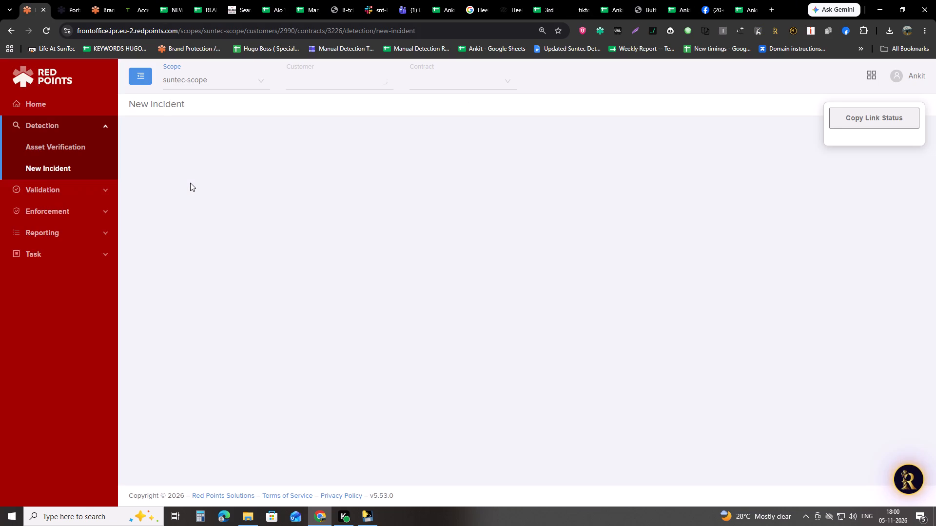
click(198, 198)
text(retr)
click(244, 228)
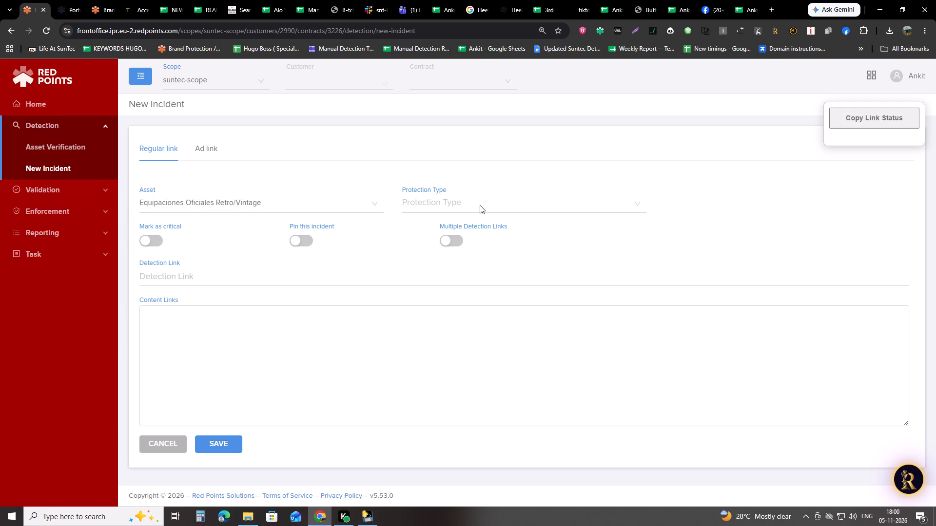
click(480, 205)
click(461, 228)
click(450, 247)
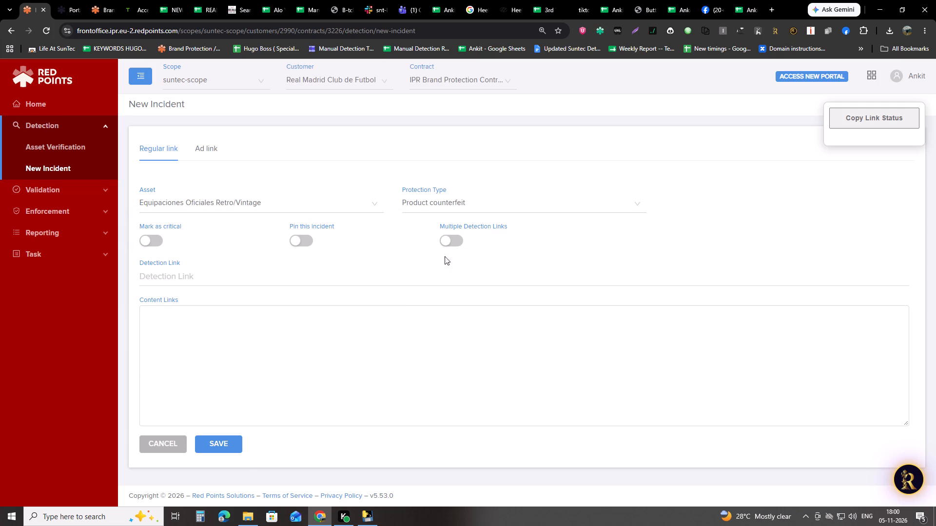
click(453, 243)
click(355, 340)
key(ctrl+v)
Open the third detection link, the retro long-sleeve 06-07 home shirt, in a separate tab to check it, and return to the form.
scroll(293, 368, up, 16)
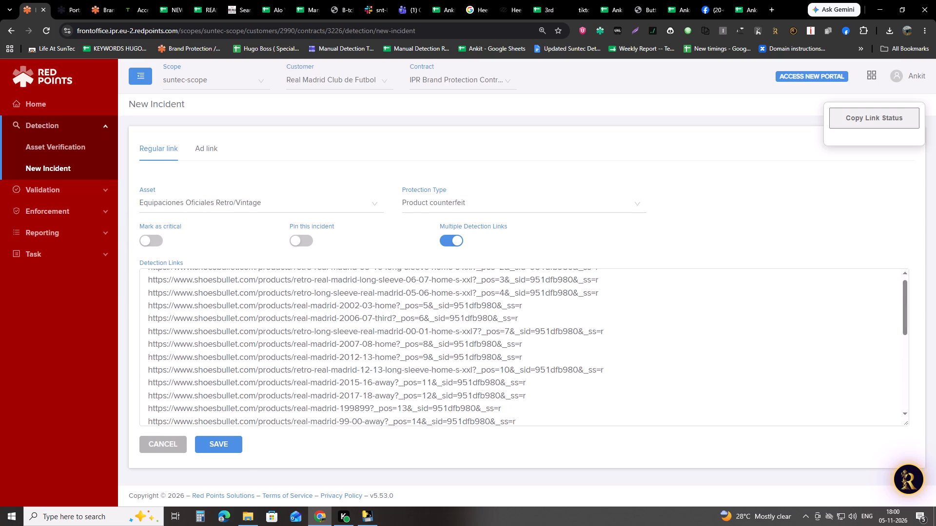
triple_click(295, 308)
click(295, 308)
key(ctrl+c)
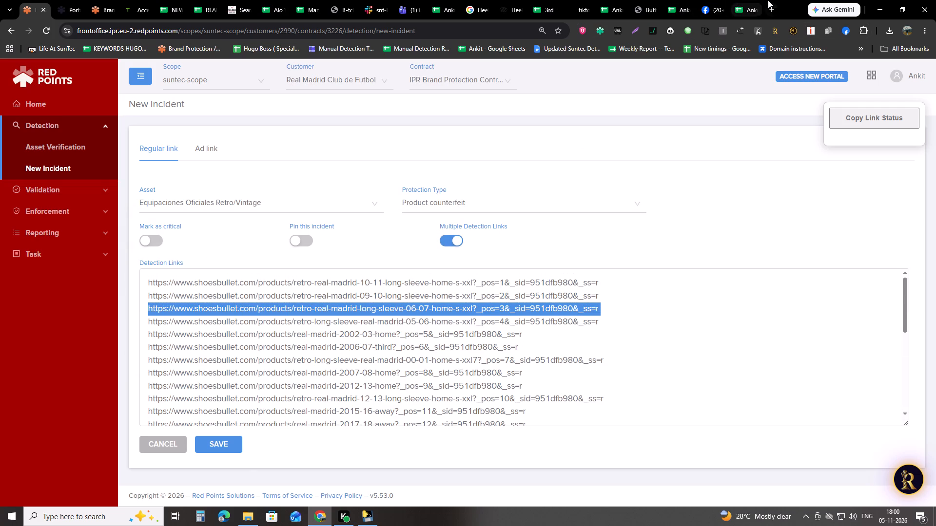
click(768, 0)
key(ctrl+v)
key(Return)
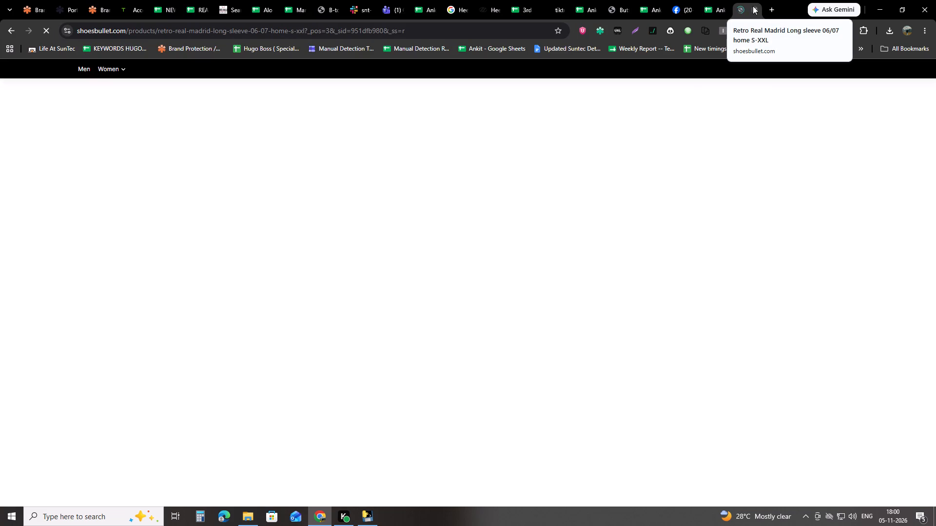
click(753, 6)
click(44, 0)
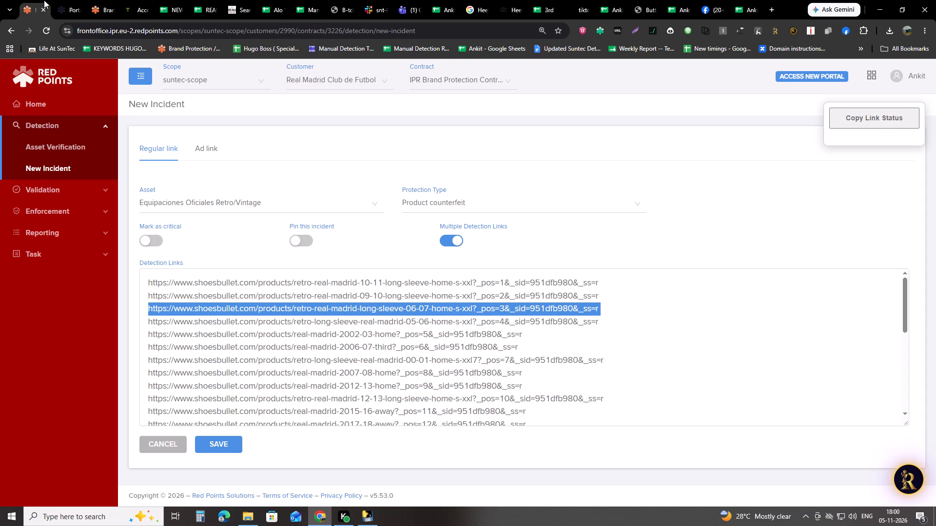
Save the Real Madrid incidents and copy the link status of the submitted list.
click(231, 443)
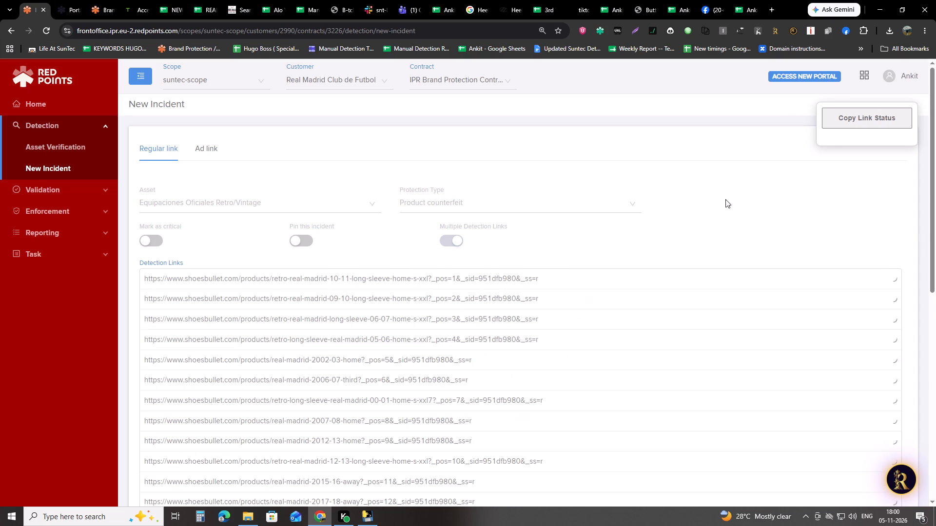
click(858, 120)
scroll(620, 311, down, 5)
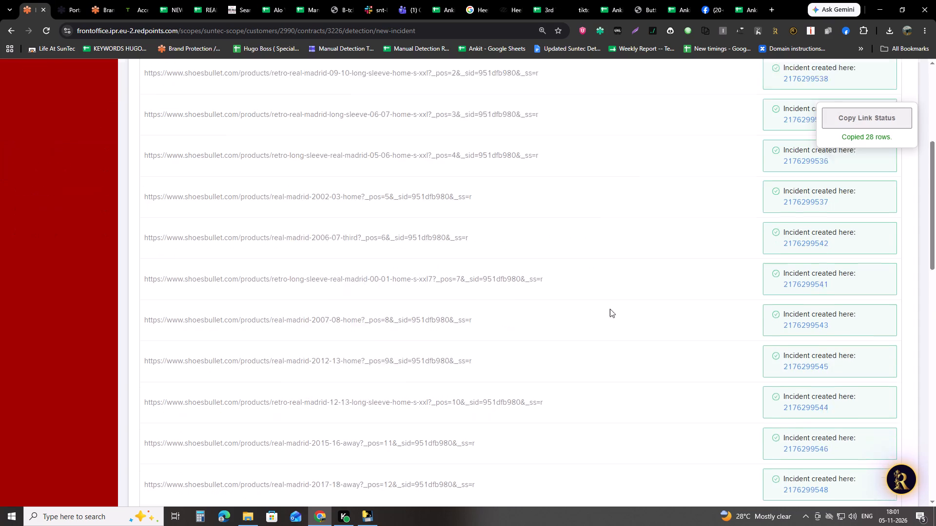
scroll(610, 309, down, 10)
scroll(558, 309, down, 13)
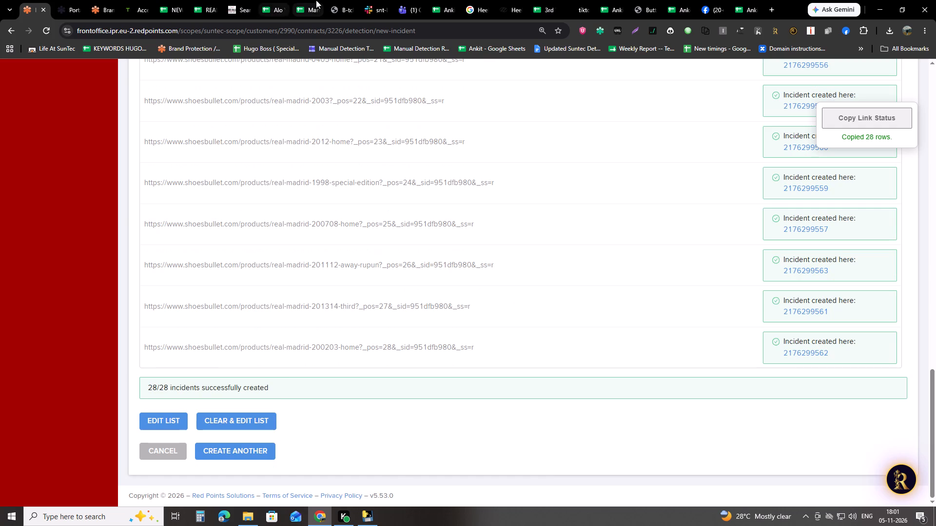
Paste the Real Madrid link status into Manual Detection Records from A86189, below the Alo Yoga rows.
click(316, 0)
scroll(124, 315, down, 20)
scroll(124, 315, down, 11)
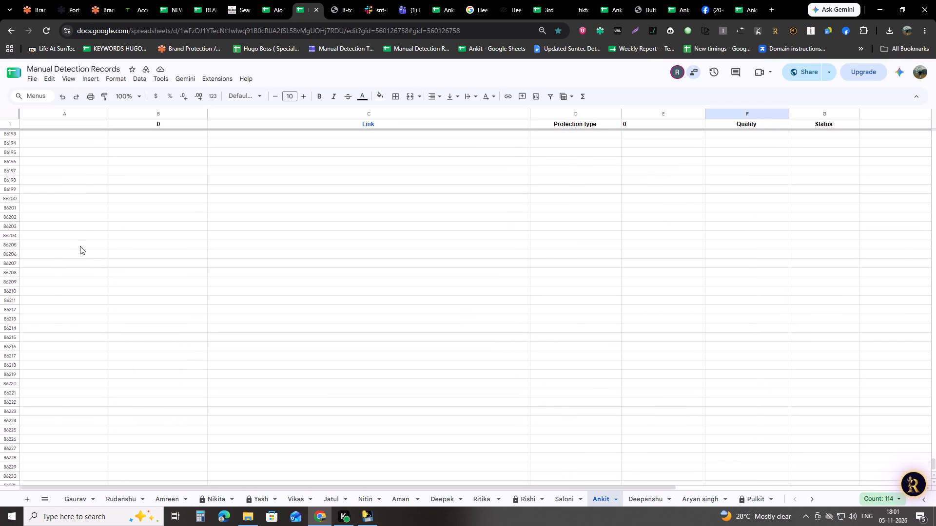
scroll(40, 181, up, 4)
click(58, 290)
key(ctrl+v)
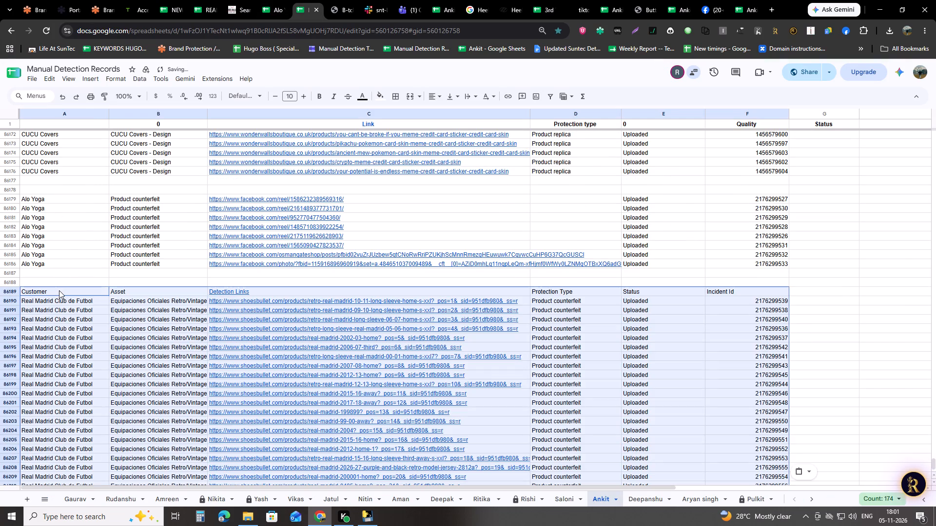
click(59, 290)
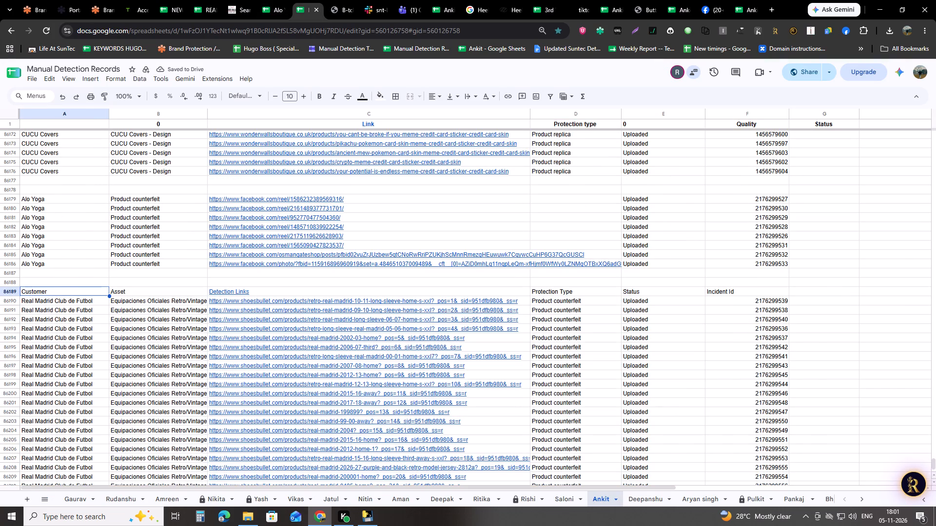
Set the Record value for Real Madrid to 28 in the not upload sheet's summary table.
click(743, 0)
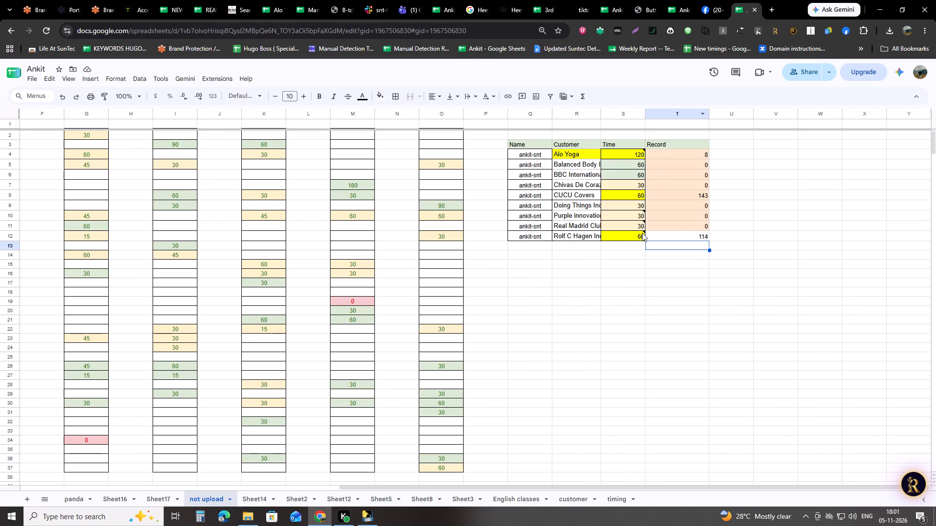
click(681, 228)
text(28)
key(Return)
Add a Total row below Rolf C Hagen Inc that sums the Record column over T4:T12.
key(Down)
key(Left)
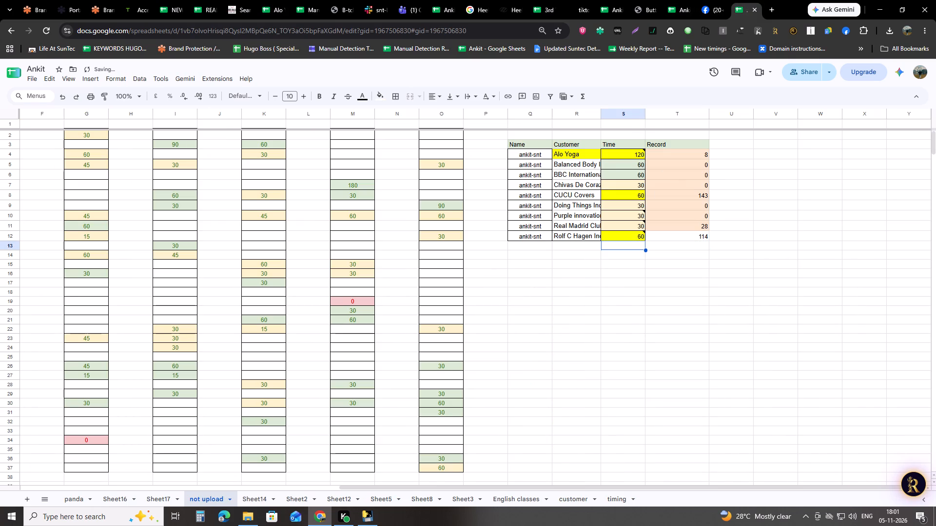
text(Total)
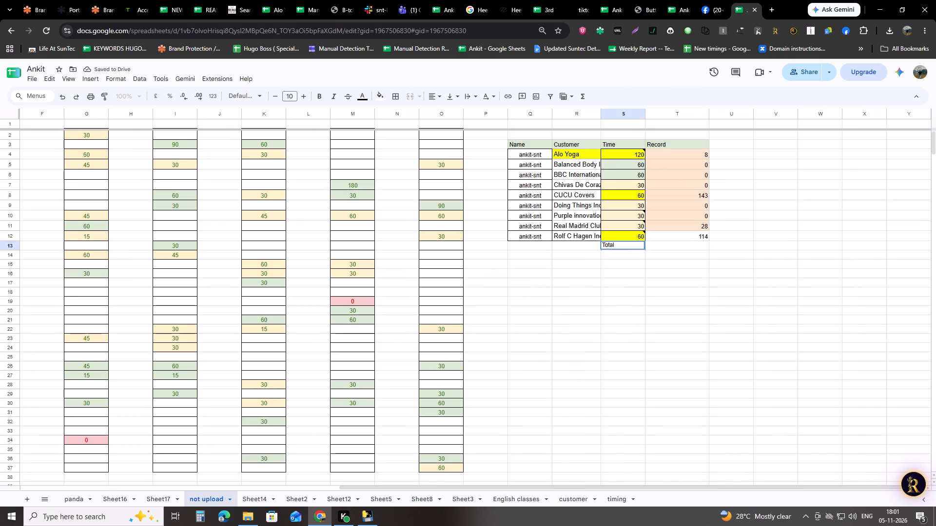
key(Right)
text(=sum)
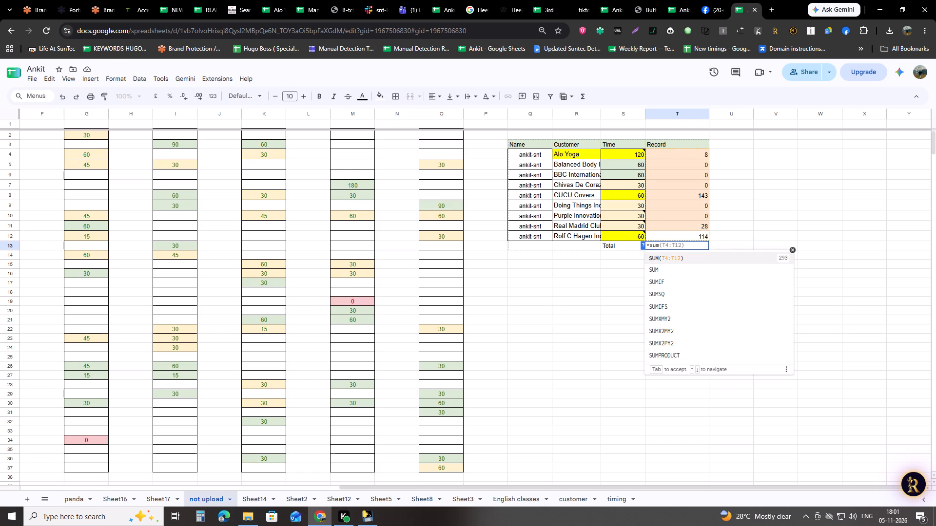
key(Up)
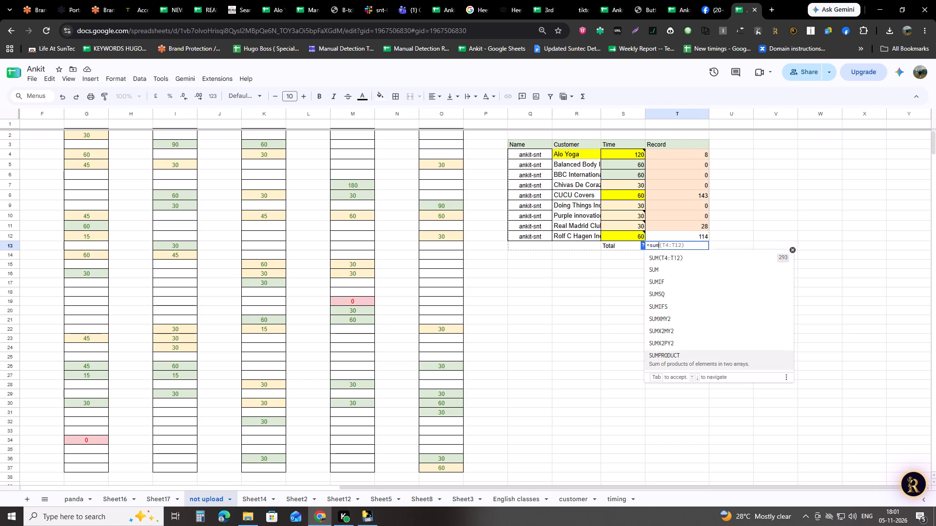
key(Down)
key(Return)
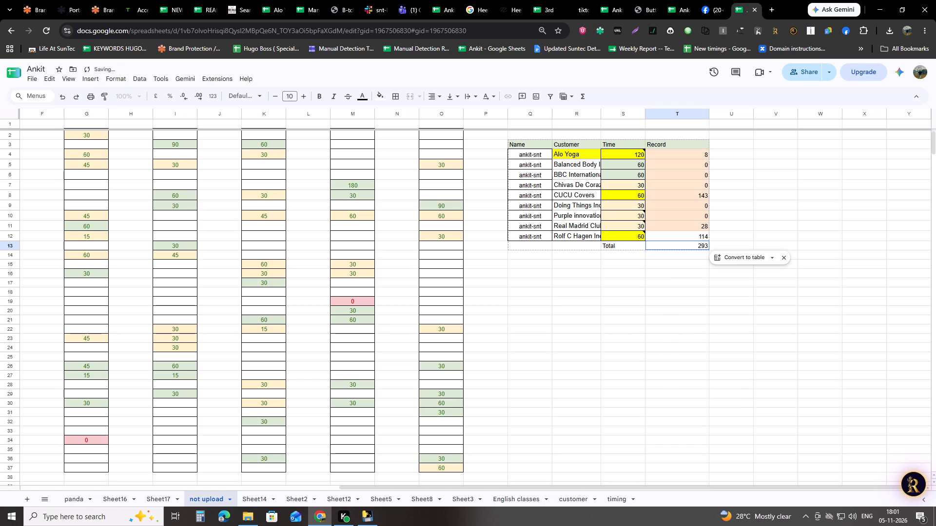
key(Up)
key(Down)
Capture the summary table from the Name header through the Total row with Lightshot and copy the image.
click(627, 272)
click(630, 31)
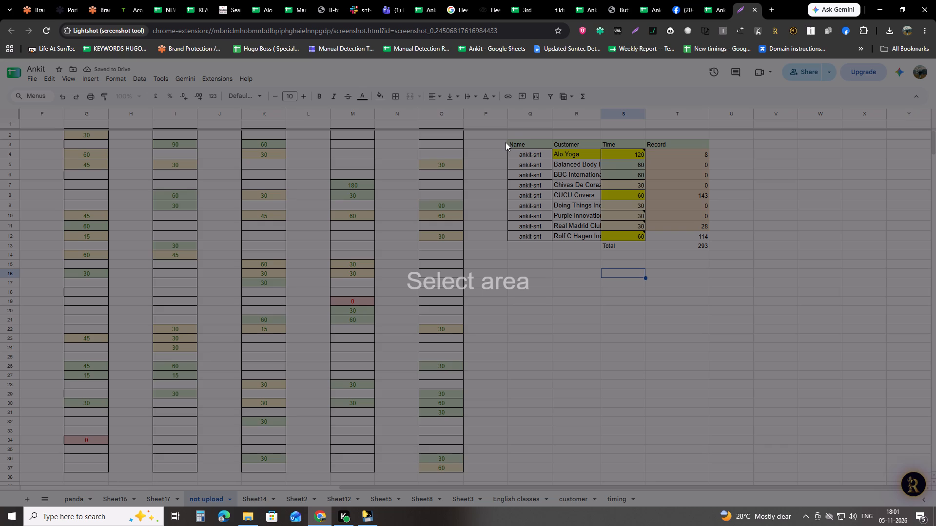
drag(506, 132, 589, 191)
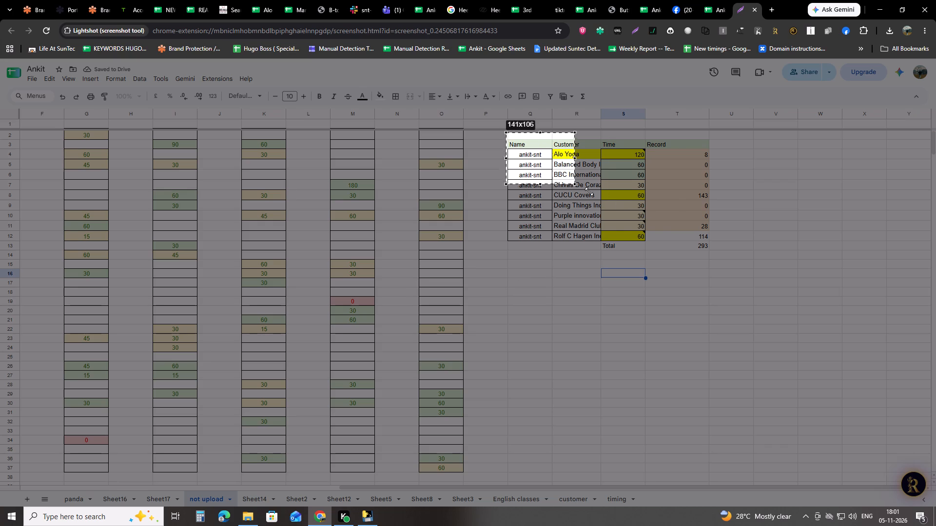
drag(589, 191, 712, 254)
key(ctrl+c)
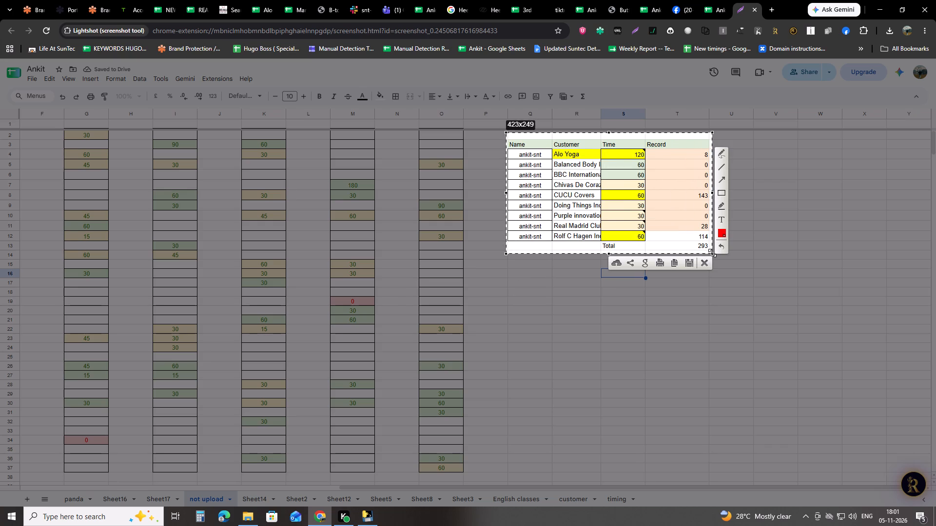
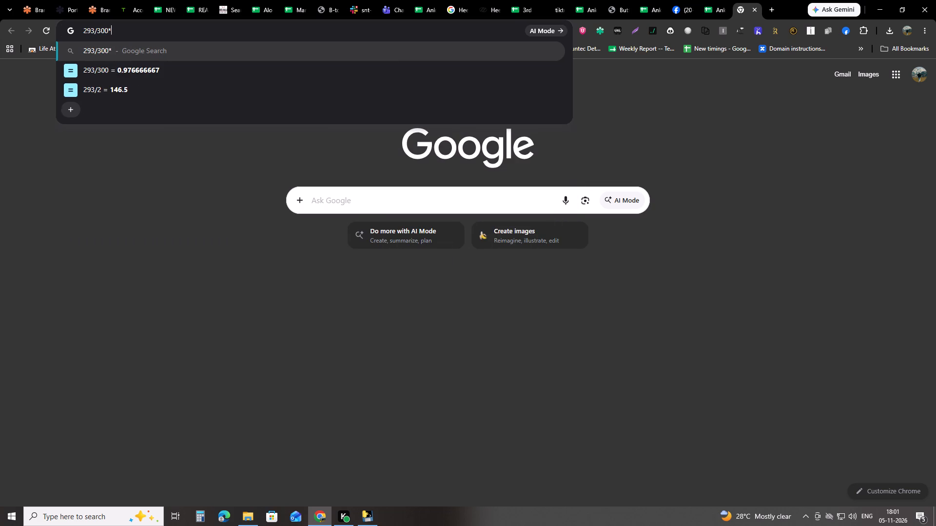
Complete the percentage calculation 293/300*100 in the new browser tab.
text(100)
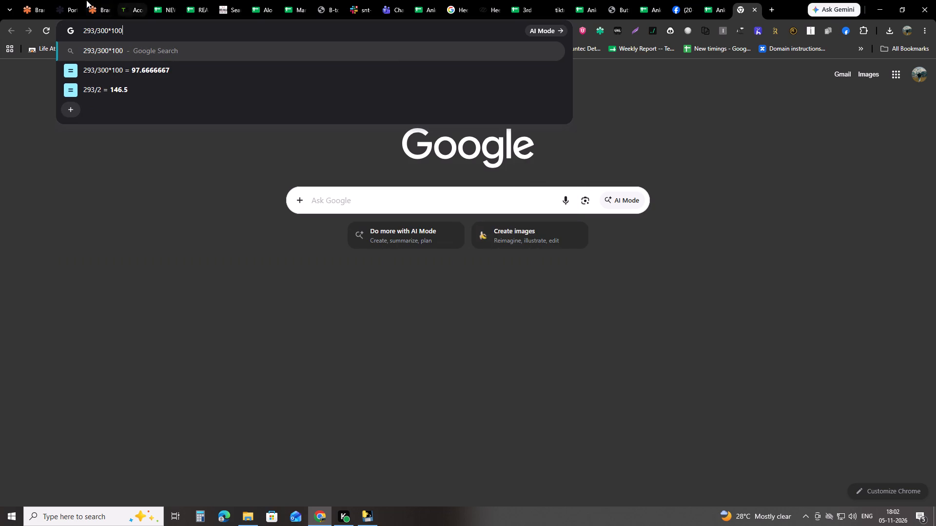
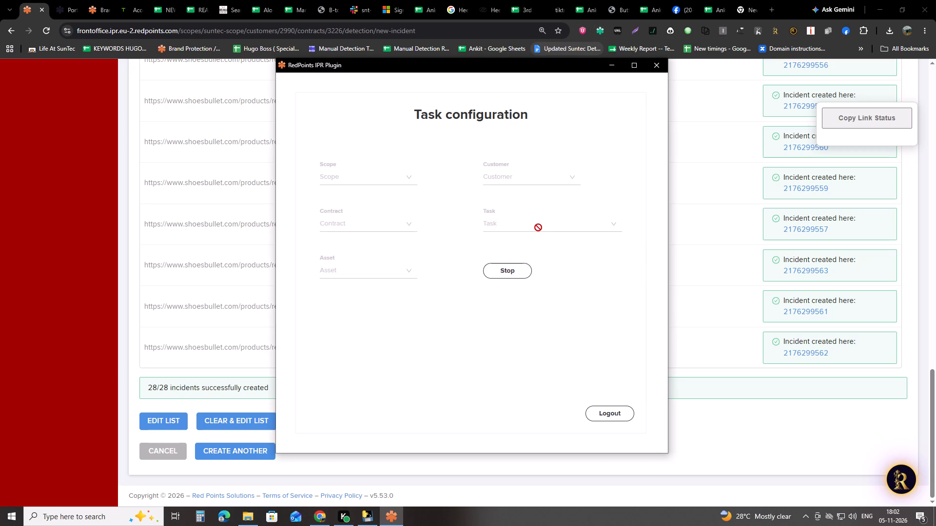
Stop the running task timer in the RedPoints IPR Plugin's task configuration.
click(501, 264)
double_click(498, 260)
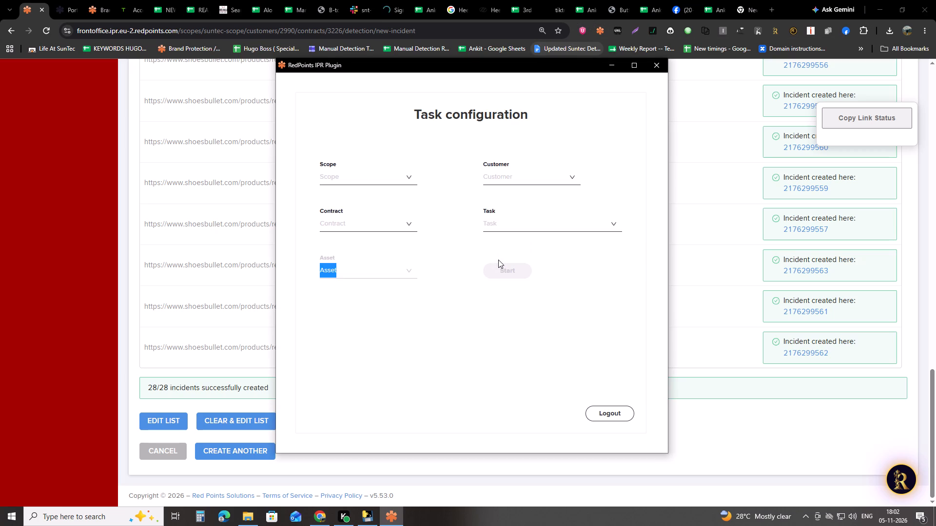
click(498, 257)
click(496, 258)
click(504, 229)
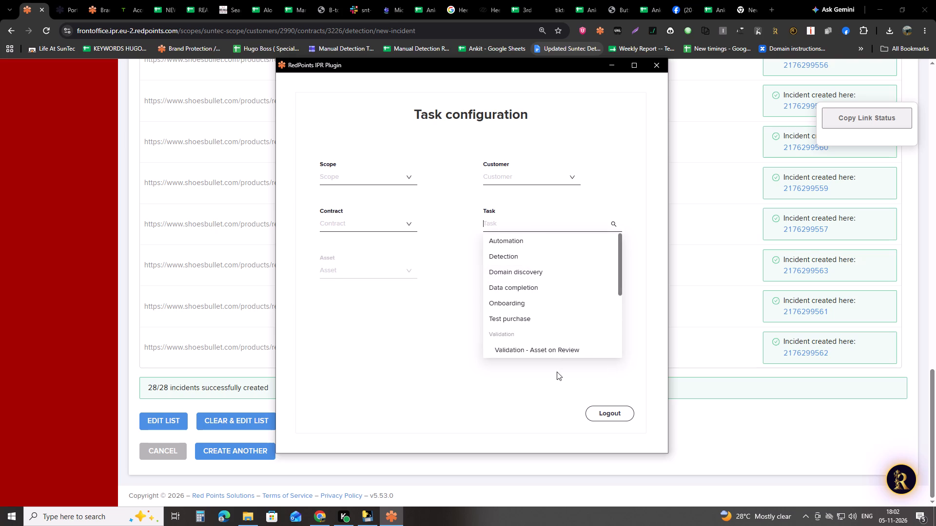
click(559, 377)
Log out of the RedPoints IPR Plugin and close its window.
click(604, 407)
click(656, 66)
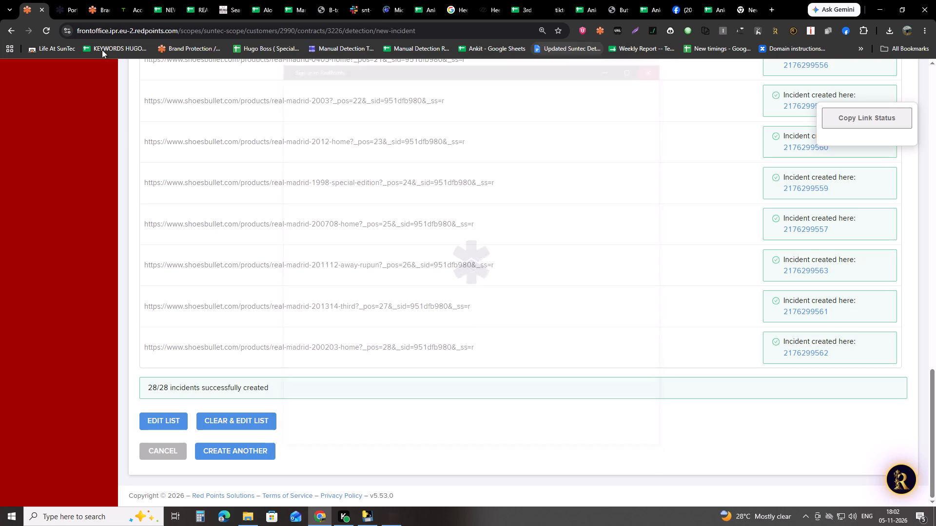
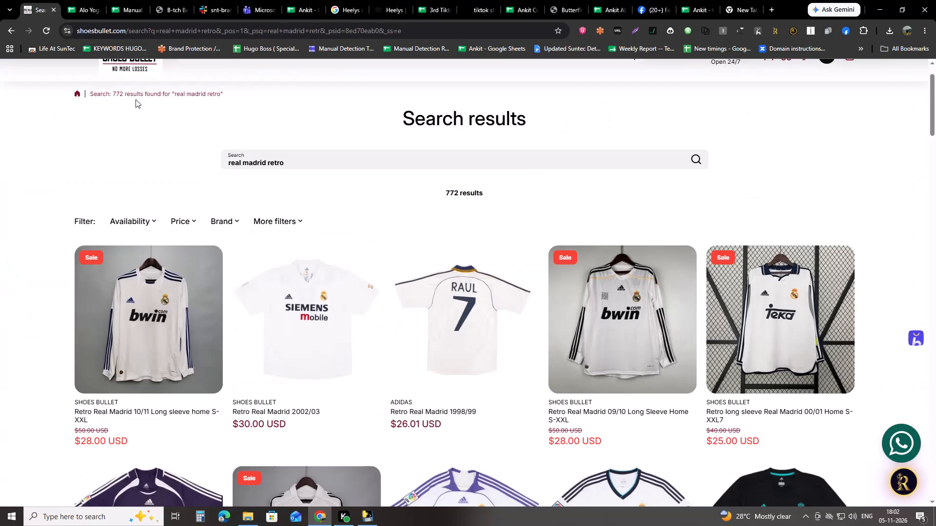
Close the shoesbullet.com page with the search results for "real madrid retro".
key(ctrl+w)
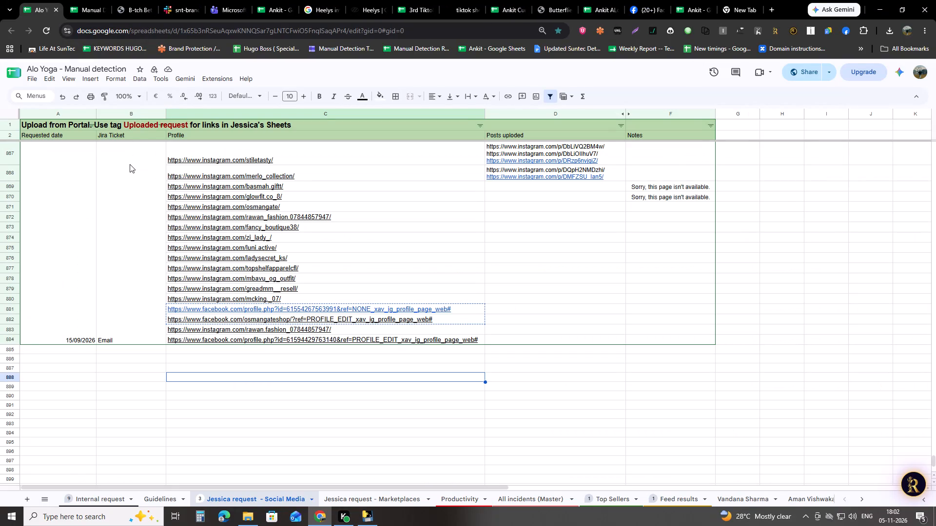
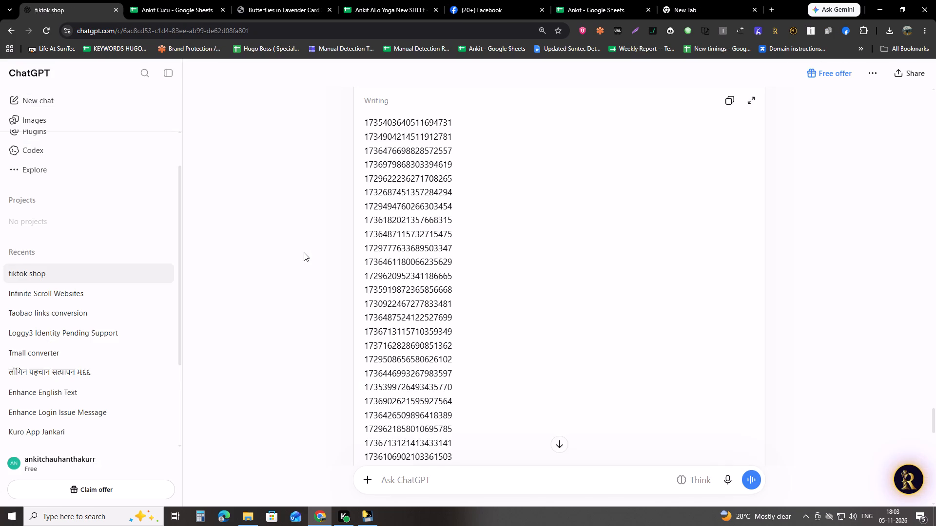
Close the ChatGPT tiktok shop, Ankit Cucu, Butterflies in Lavender, Ankit ALo Yoga and Facebook pages, keeping the Ankit timesheet open.
key(ctrl+w)
key(ctrl+w)
key(ctrl+w)
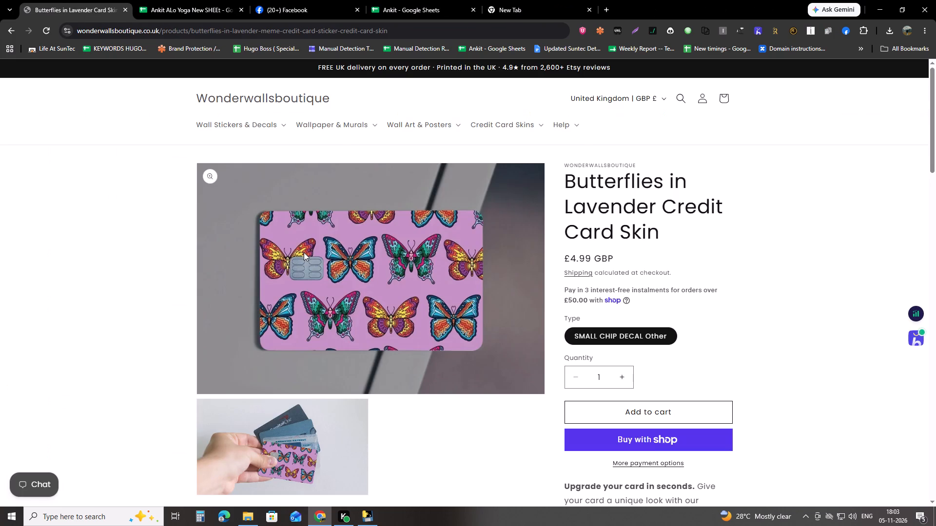
key(ctrl+w)
key(ctrl+w)
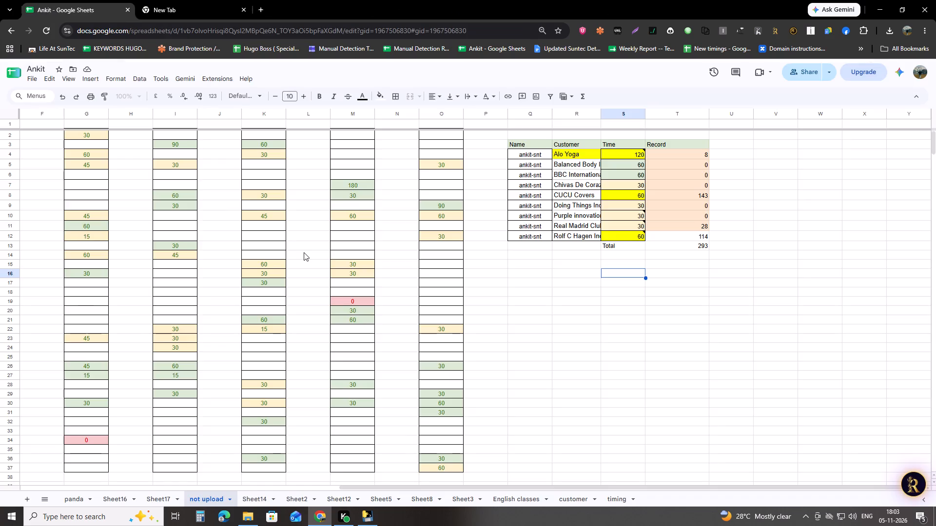